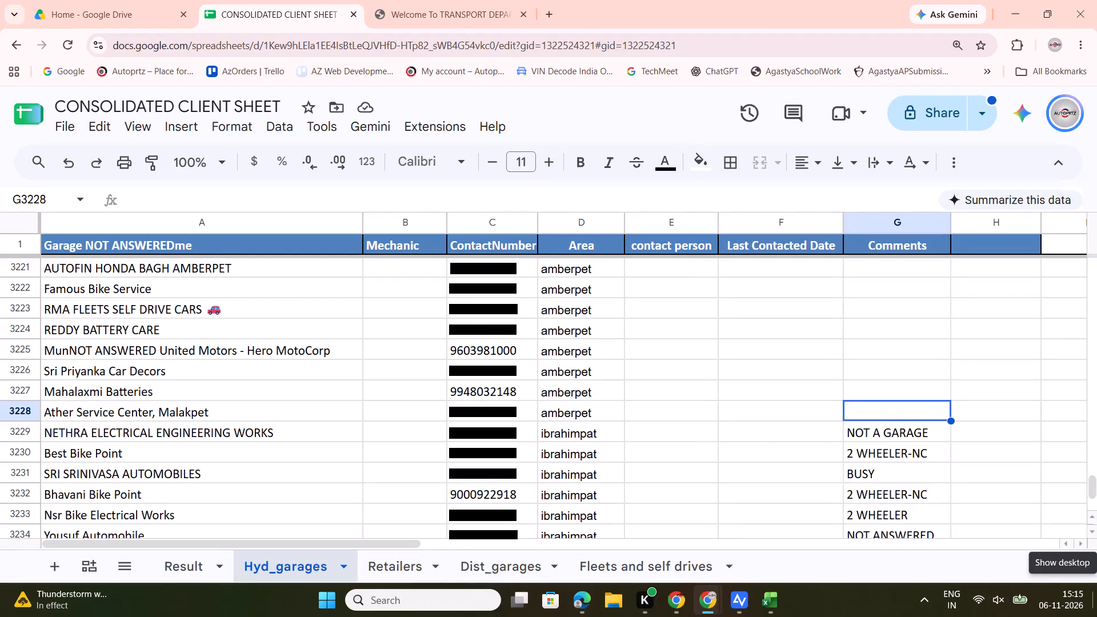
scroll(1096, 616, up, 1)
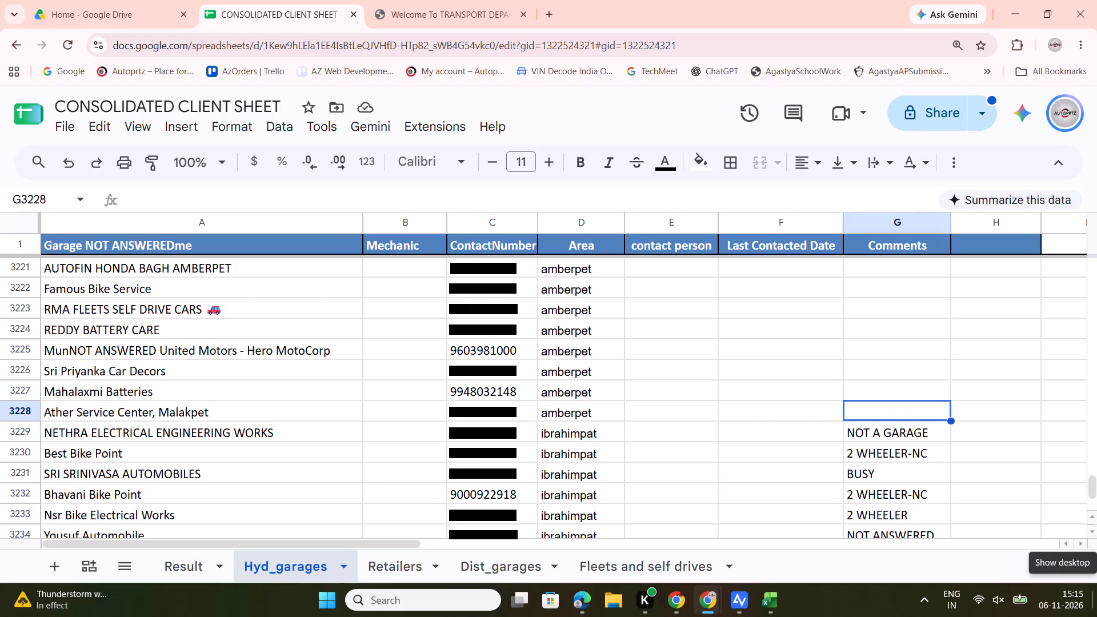
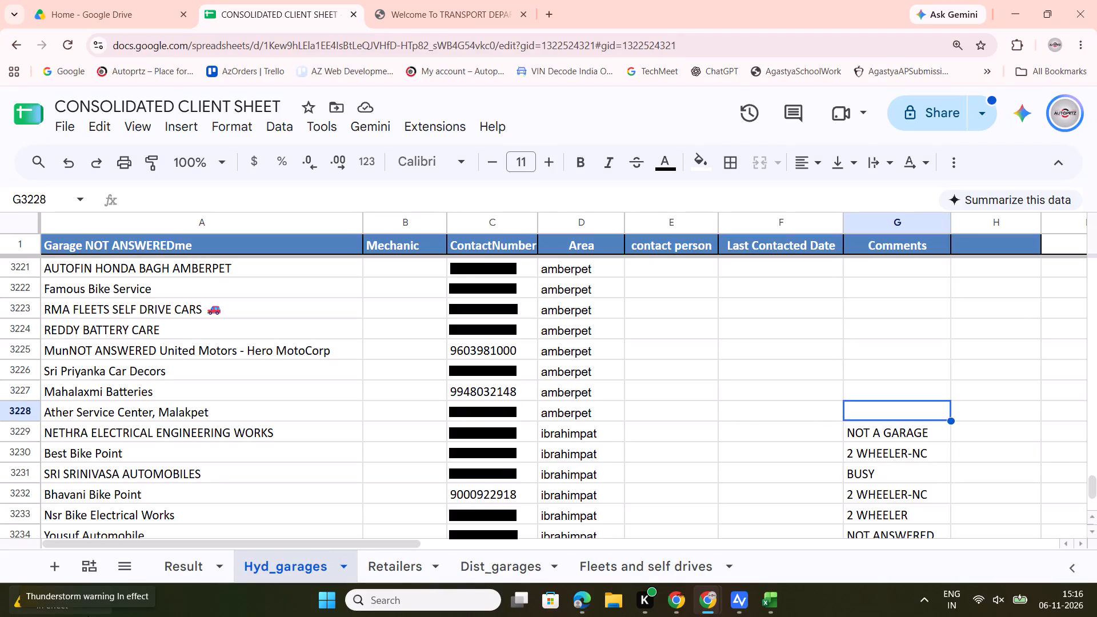
Search the Hyd_garages sheet for a garage's contact number by entering its leading digits.
key(ctrl+f)
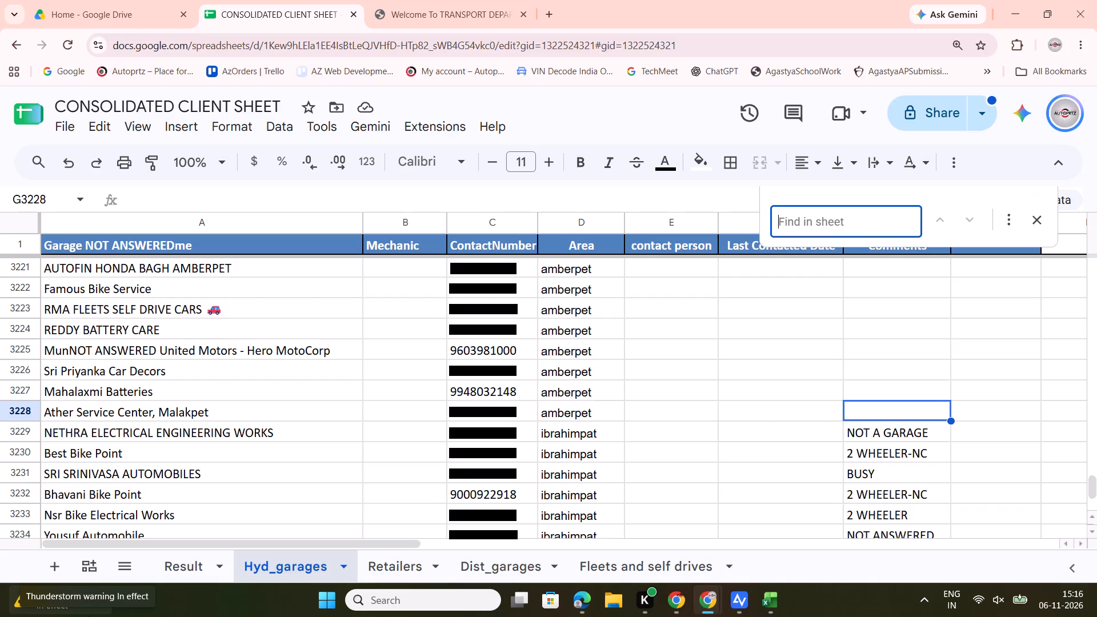
key(0)
key(BackSpace)
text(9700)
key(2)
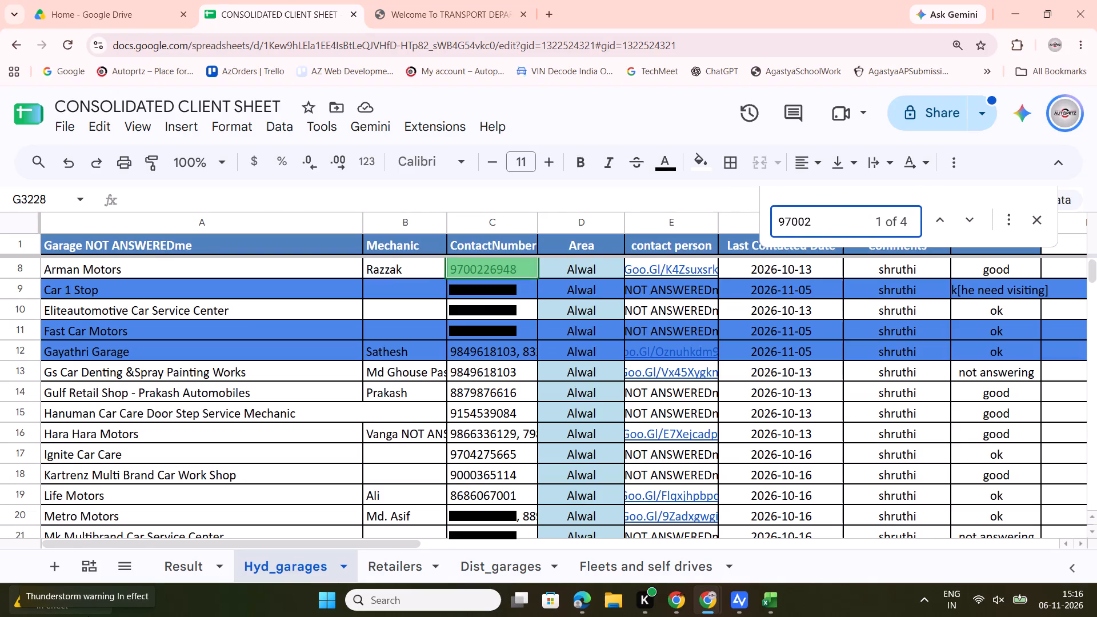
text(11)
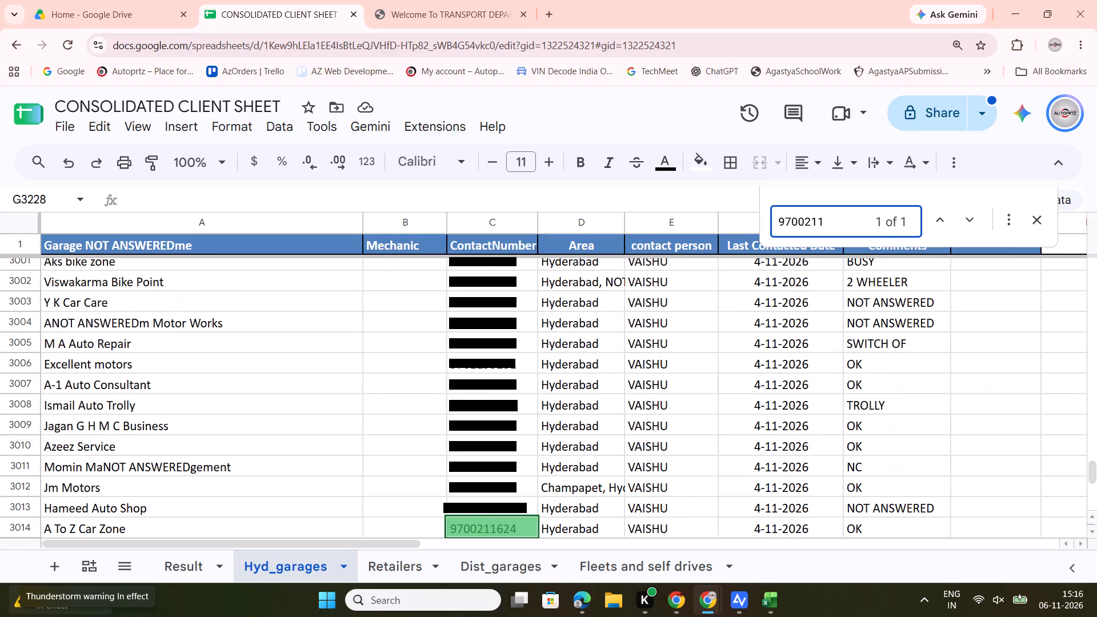
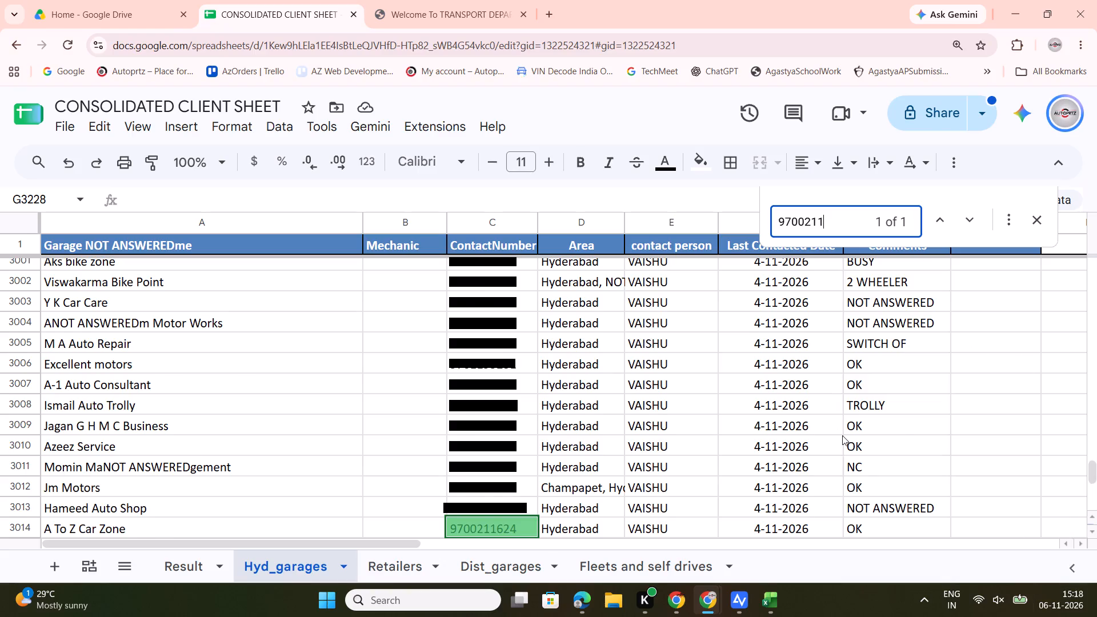
Examine the A To Z Car Zone entry in row 3014, checking its garage name, contact number and comment.
scroll(842, 435, down, 1)
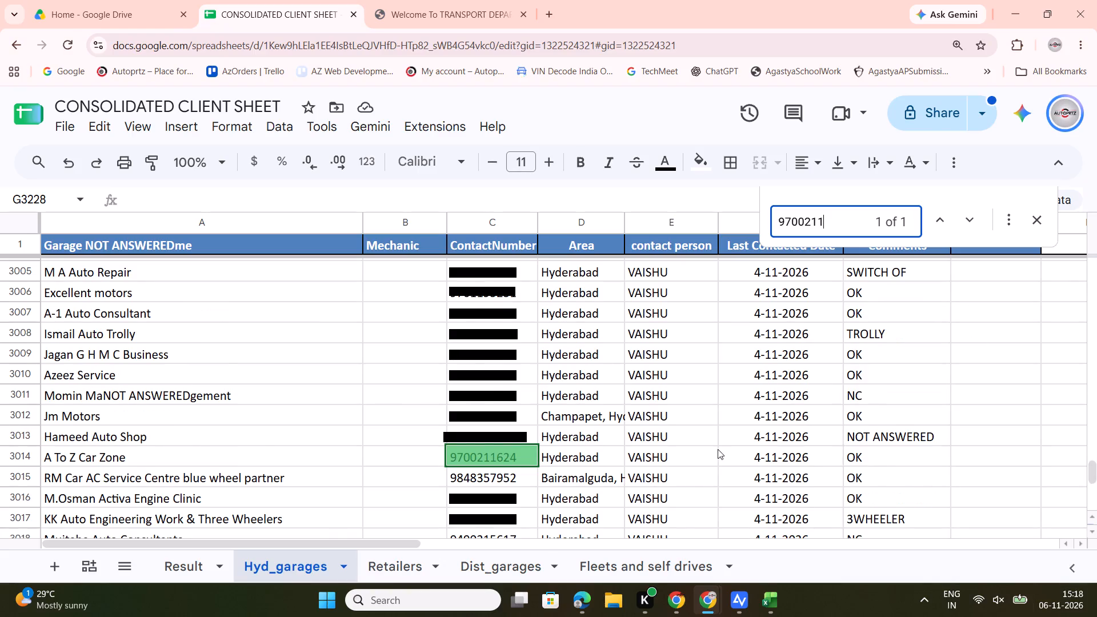
click(875, 458)
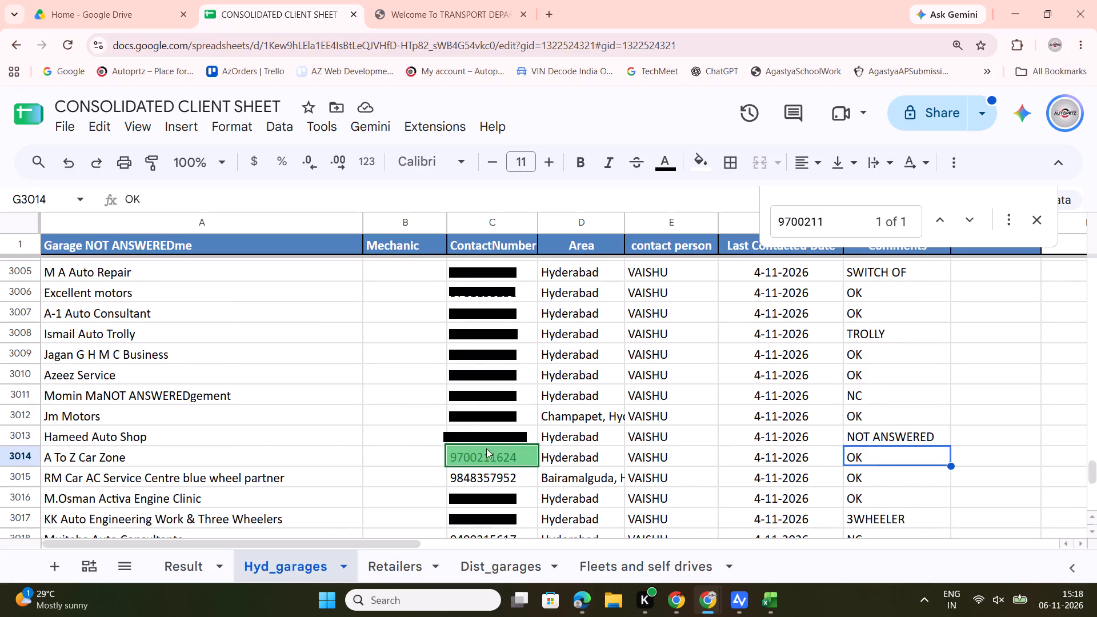
click(244, 460)
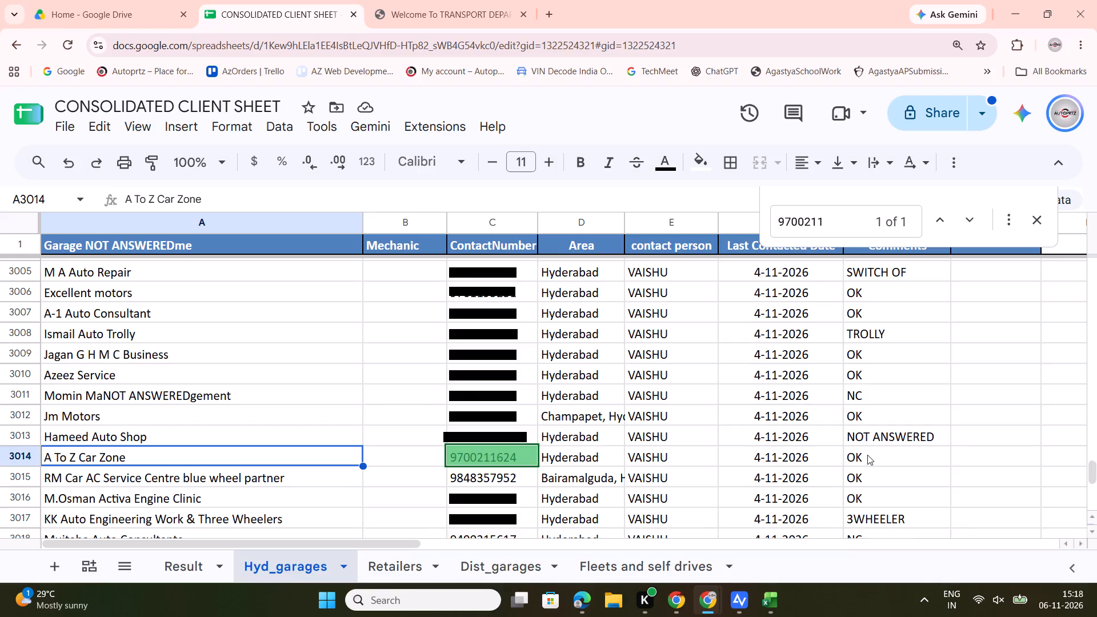
click(867, 455)
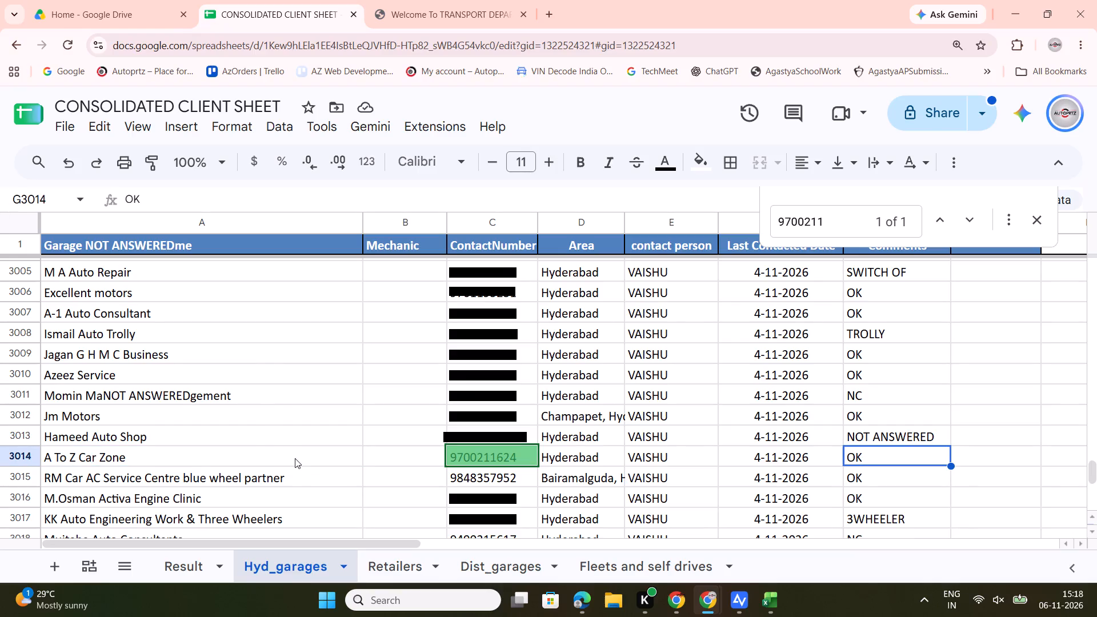
click(295, 458)
click(890, 459)
click(318, 451)
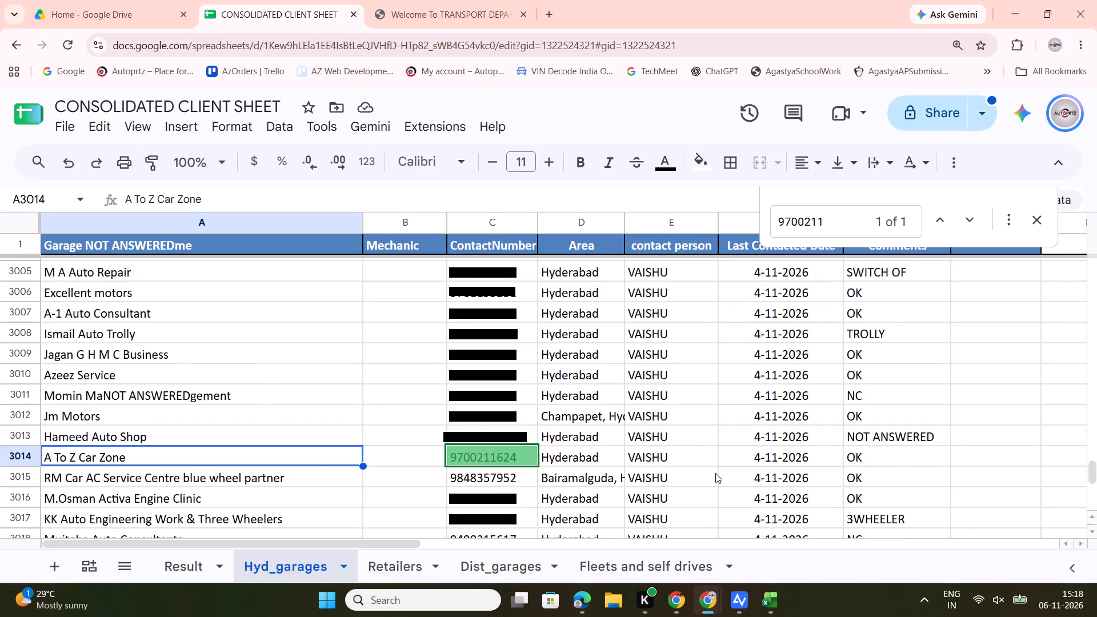
click(871, 459)
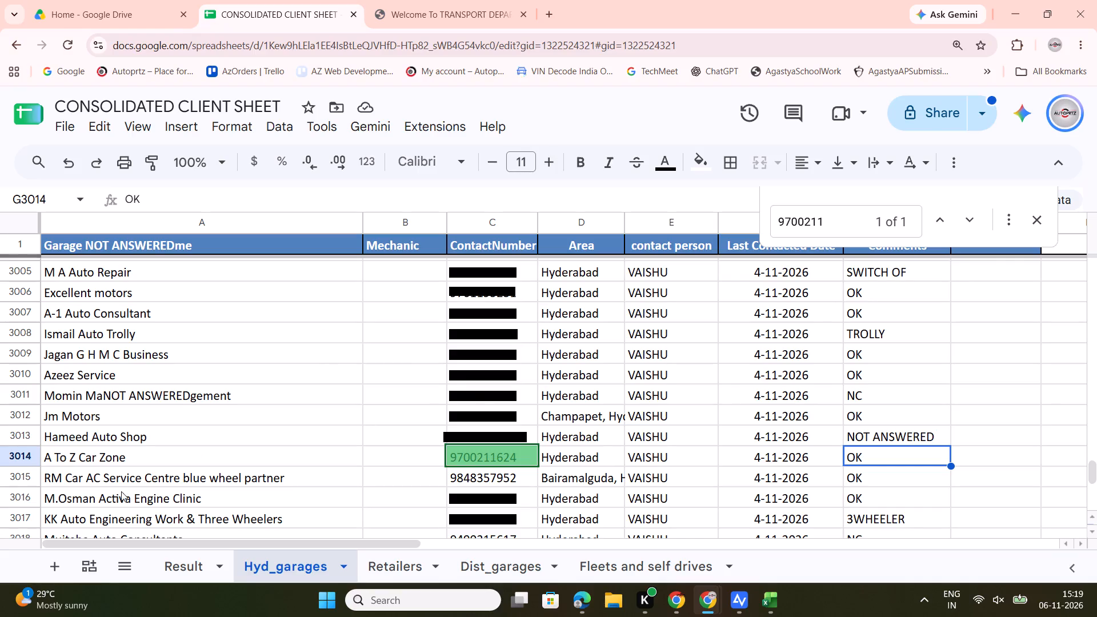
click(196, 462)
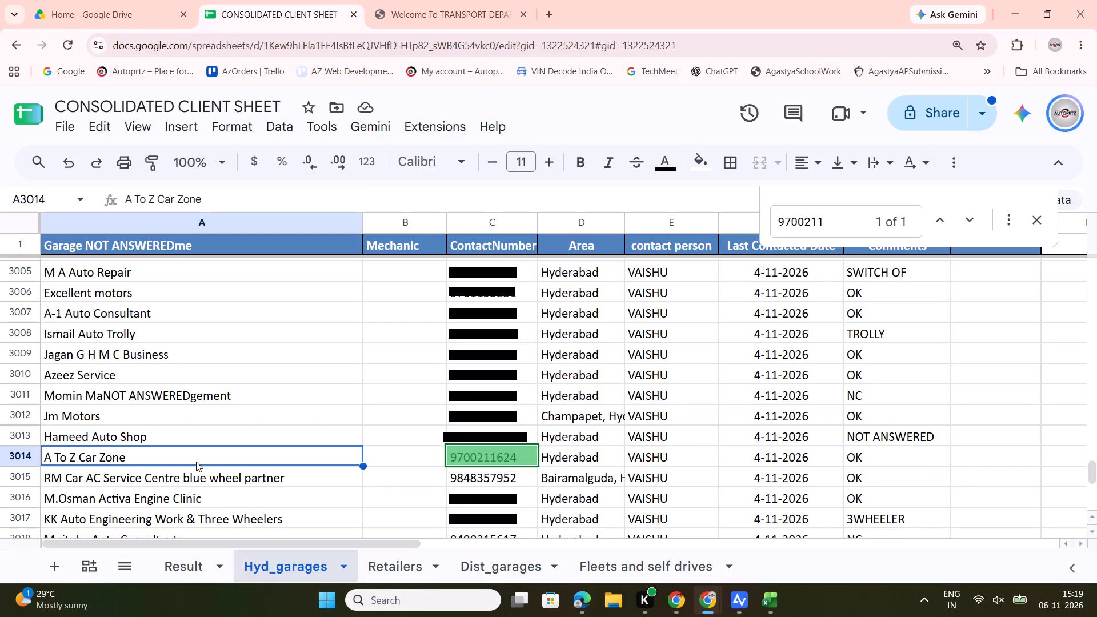
click(879, 452)
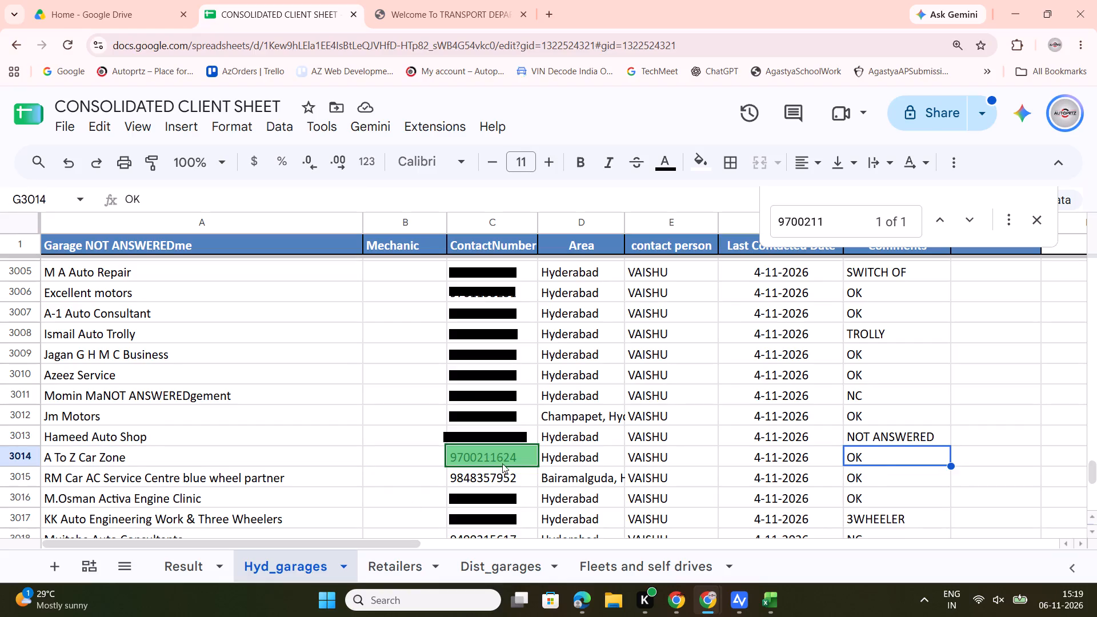
click(511, 455)
click(884, 453)
click(495, 463)
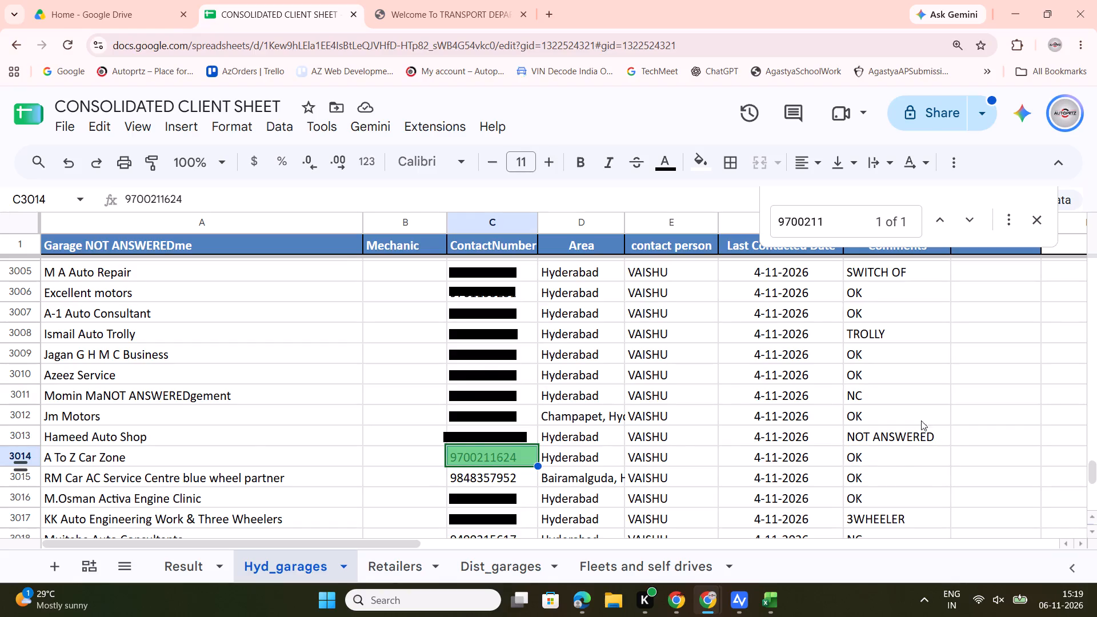
click(898, 458)
Review the contact dates and comments of the garages listed above A To Z Car Zone, back to around row 2762.
scroll(659, 442, up, 8)
scroll(838, 444, up, 3)
scroll(839, 444, down, 8)
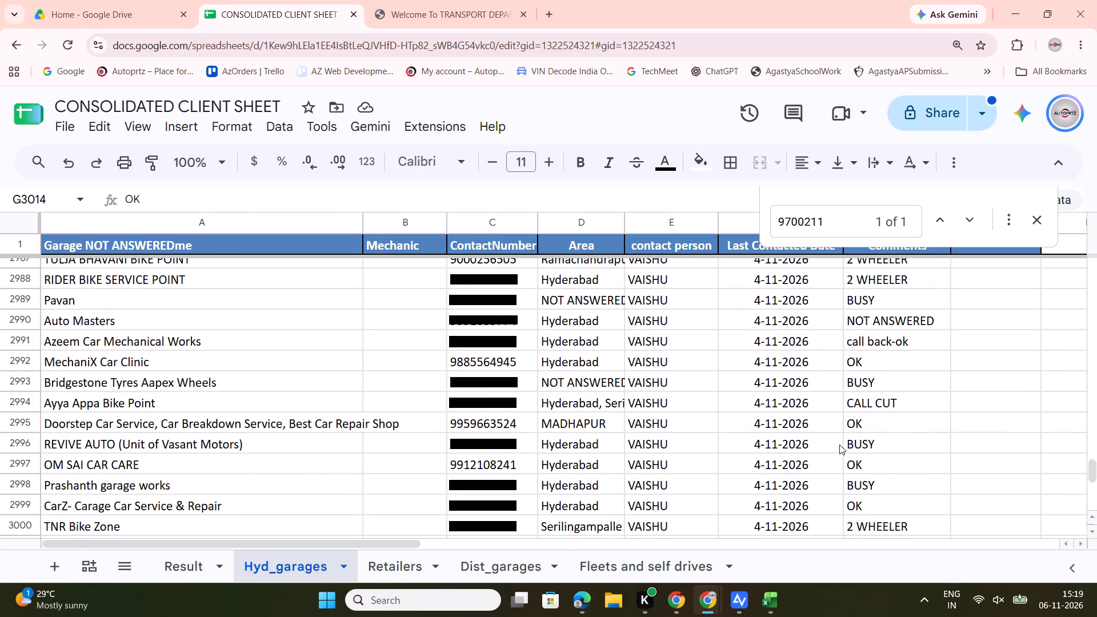
scroll(839, 444, down, 3)
scroll(839, 444, up, 11)
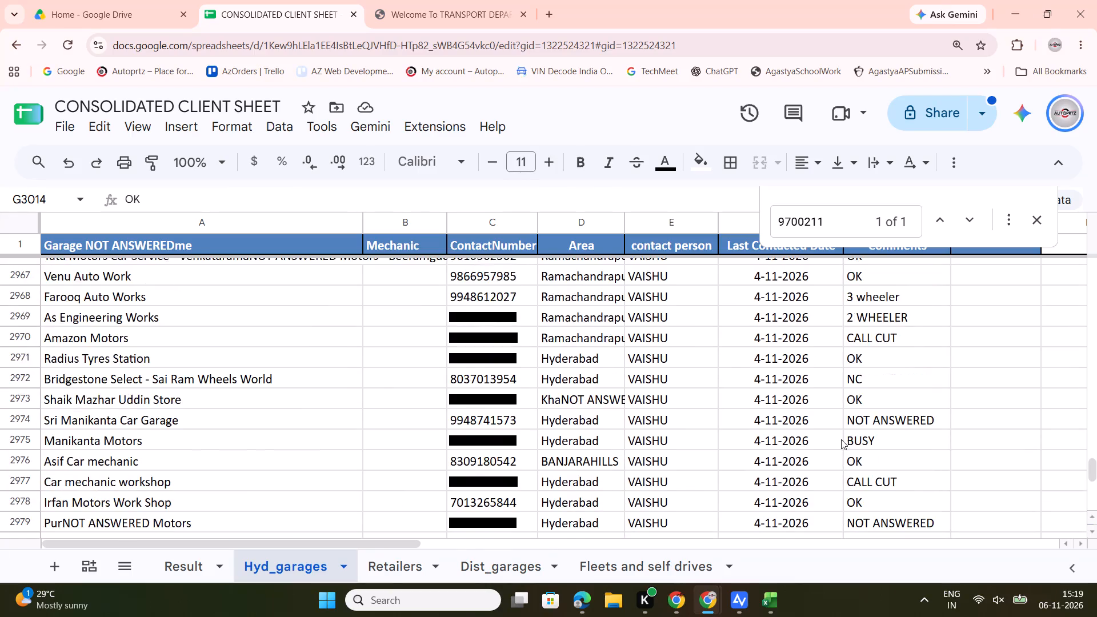
scroll(841, 438, up, 11)
scroll(845, 427, up, 14)
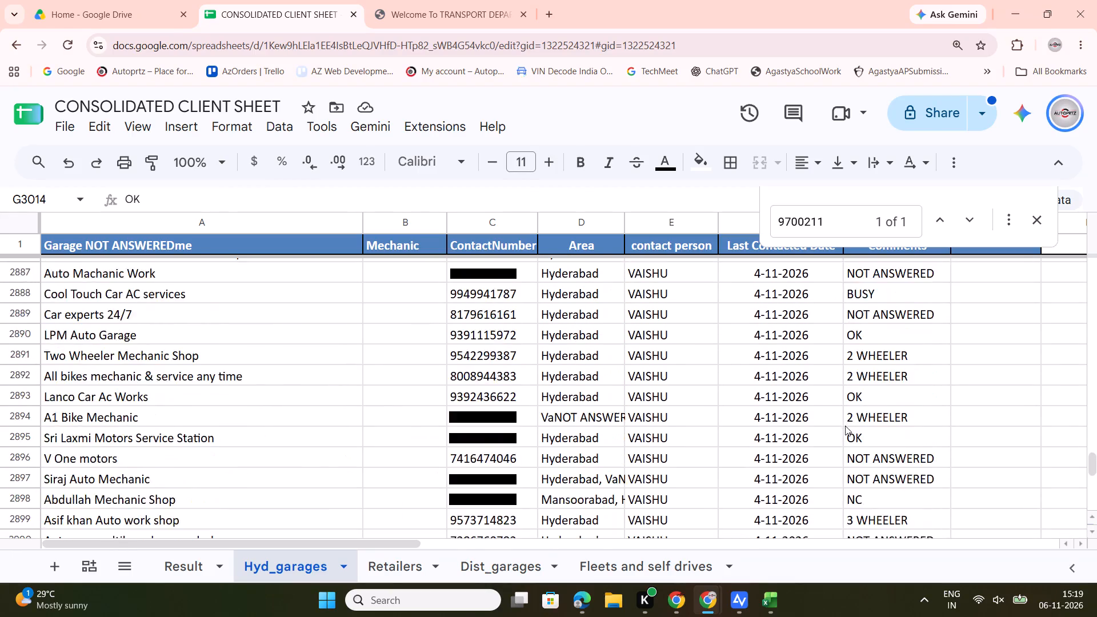
scroll(845, 426, up, 15)
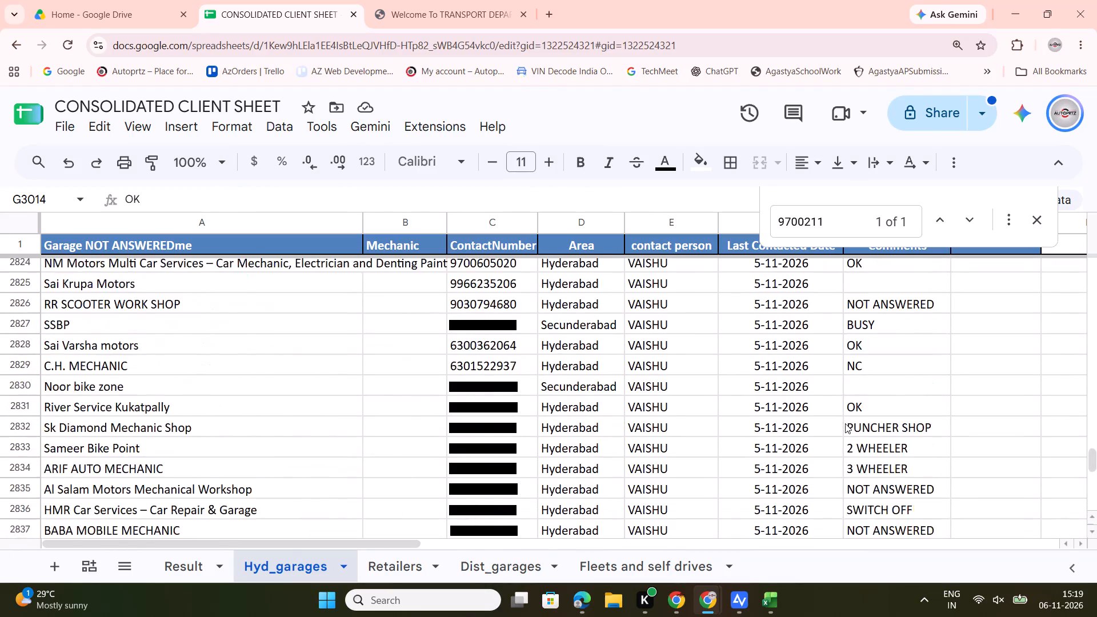
scroll(845, 423, up, 12)
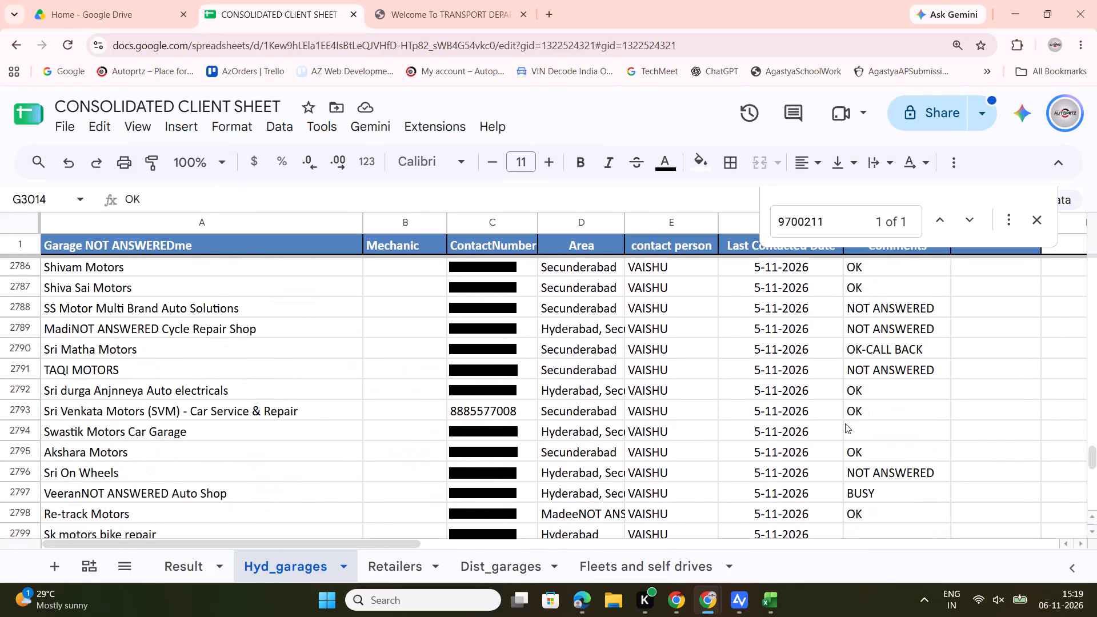
scroll(845, 423, up, 9)
scroll(845, 423, down, 2)
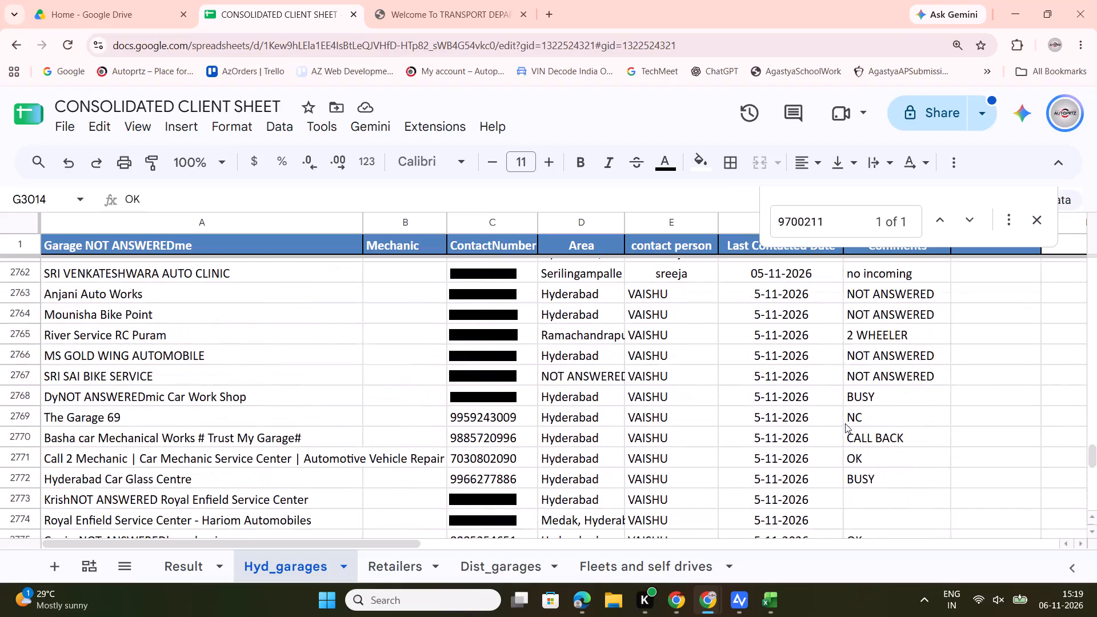
Follow the Last Contacted Date column down from the Anjani Auto Works row, examining entries where the filled dates break off and resume.
click(797, 295)
key(ctrl+Down)
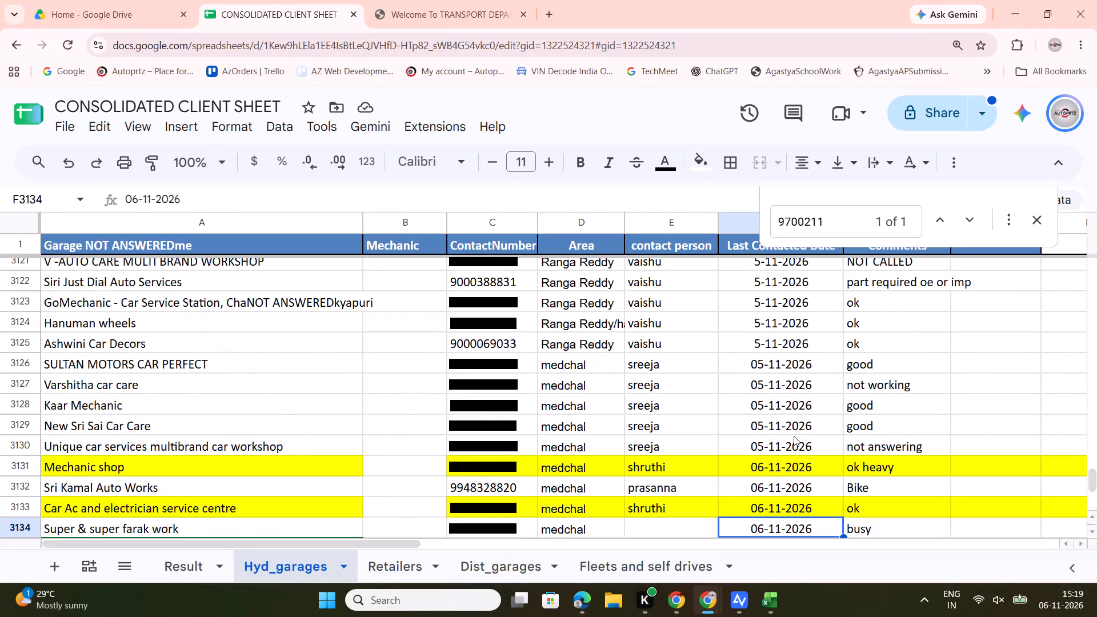
scroll(794, 436, up, 3)
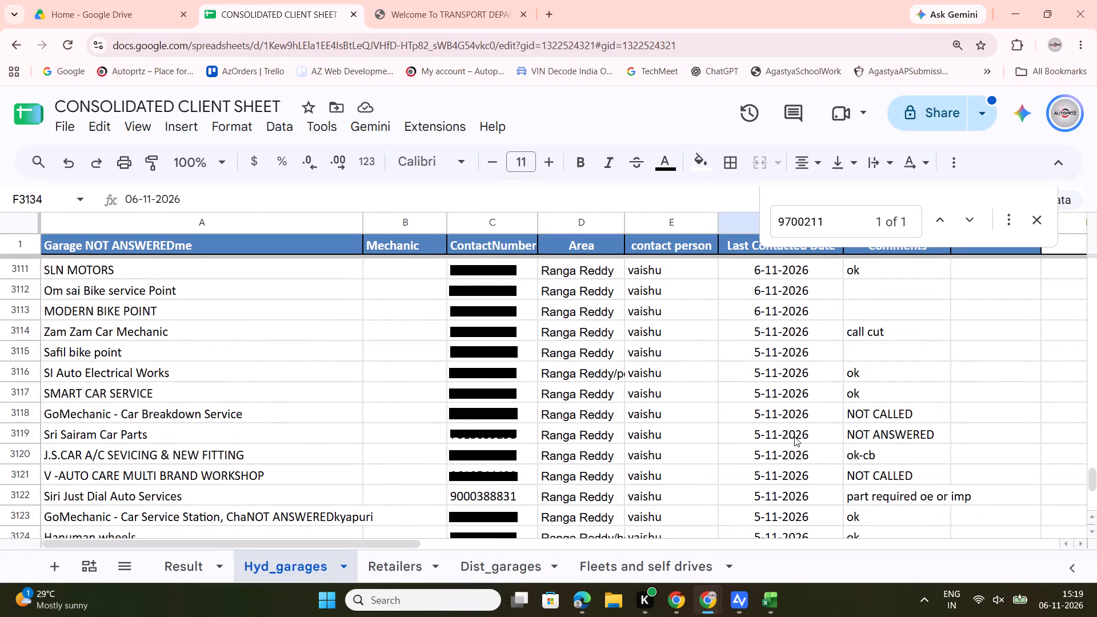
scroll(706, 410, down, 5)
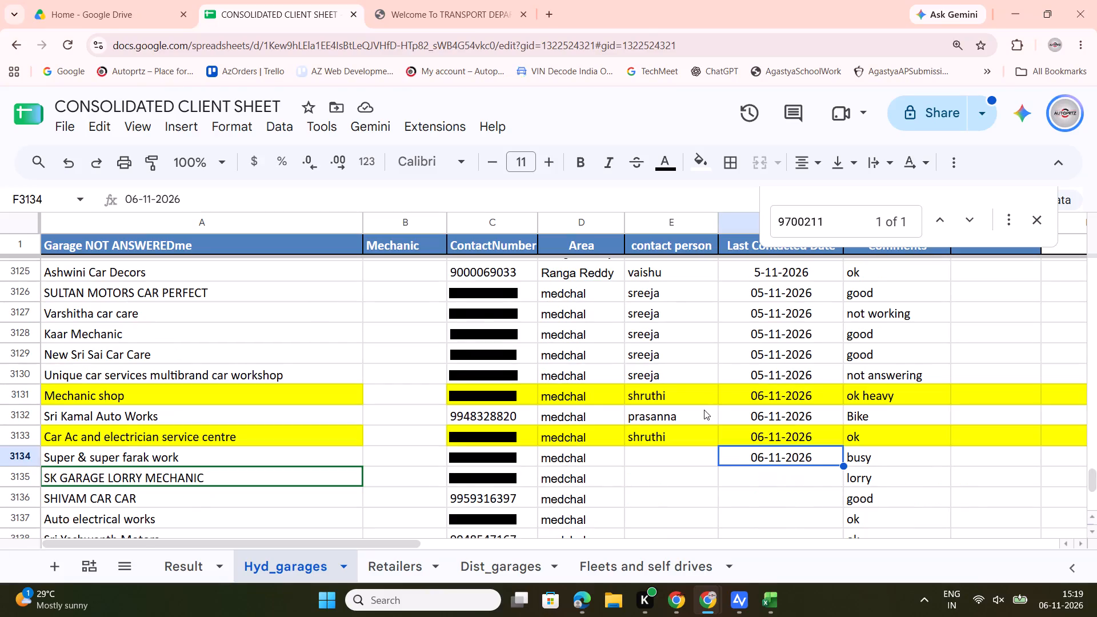
key(ctrl+Down)
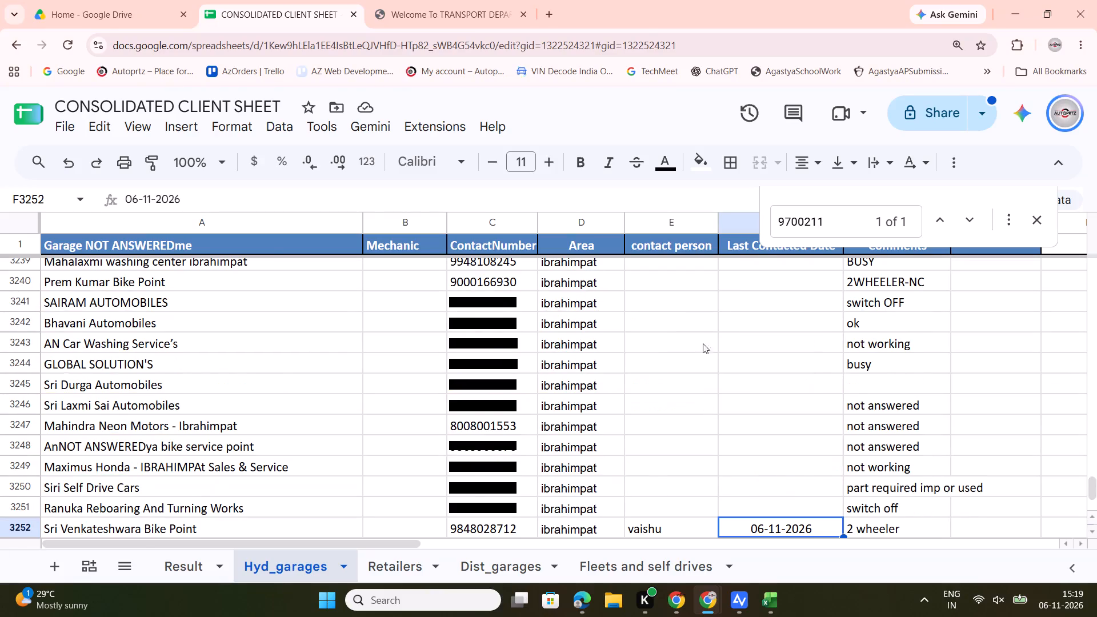
scroll(789, 478, up, 1)
scroll(789, 478, down, 2)
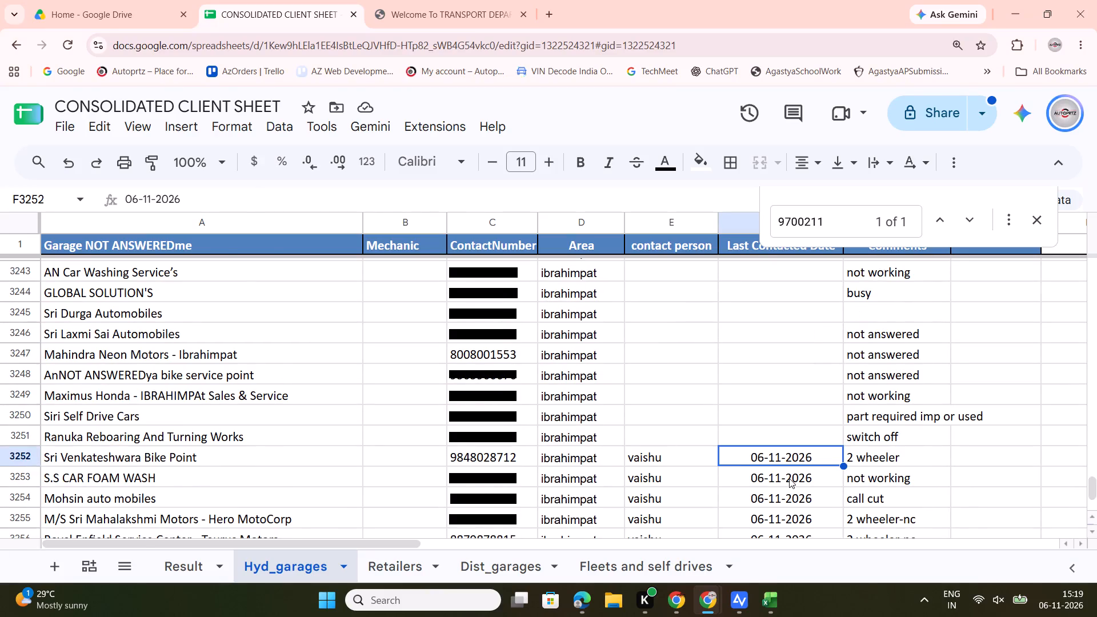
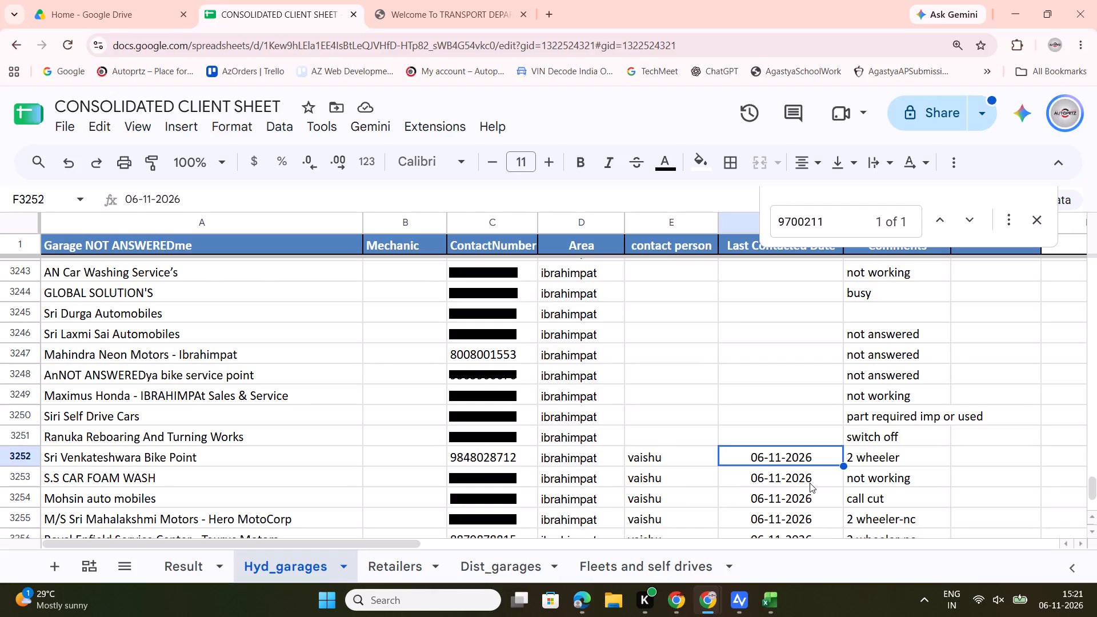
Copy the 06-11-2026 date from row 3252 into the empty Last Contacted Date cells of rows 3240 to 3251.
key(ctrl+c)
scroll(848, 454, up, 2)
scroll(848, 454, down, 1)
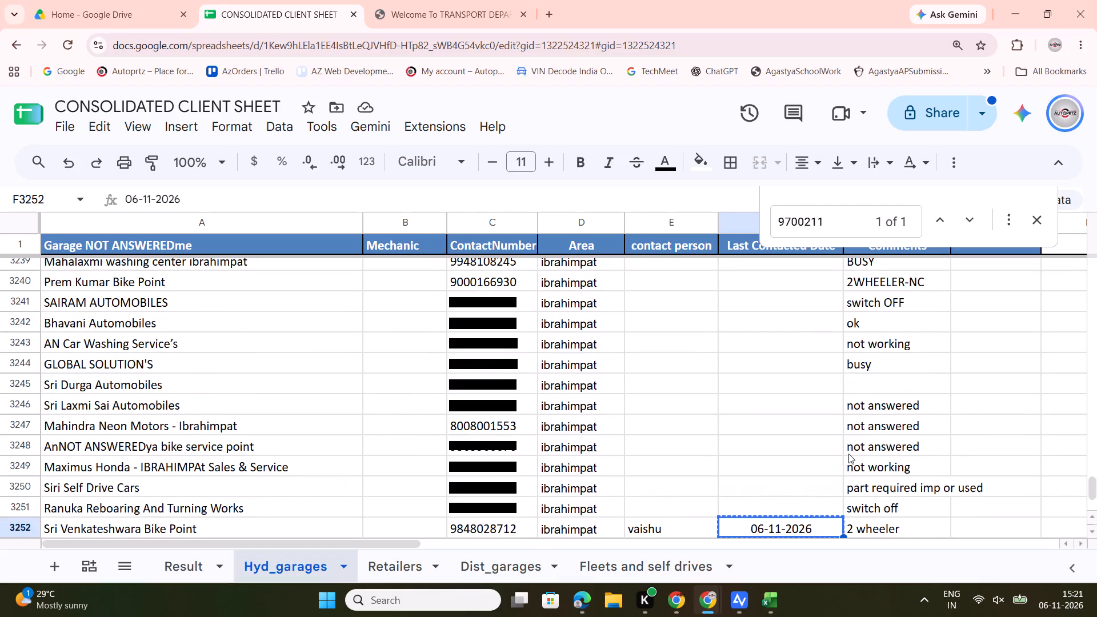
drag(763, 285, 776, 498)
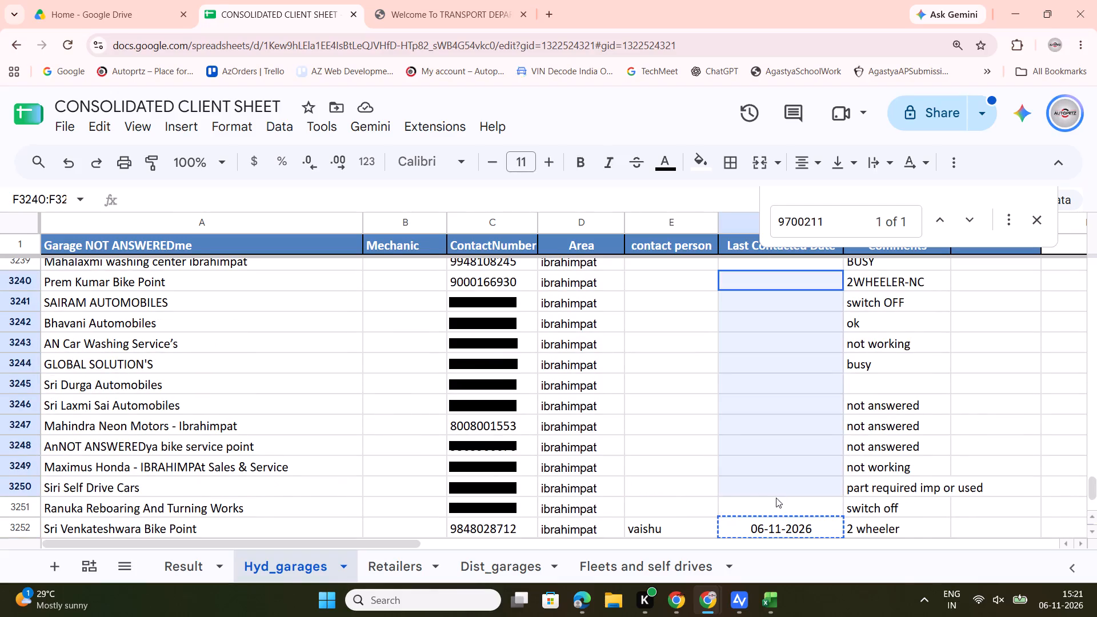
drag(776, 498, 776, 506)
key(ctrl+v)
Fill the Last Contacted Date cells of rows 3229 to 3239, the remaining ibrahimpat garages, with 06-11-2026.
scroll(781, 506, up, 2)
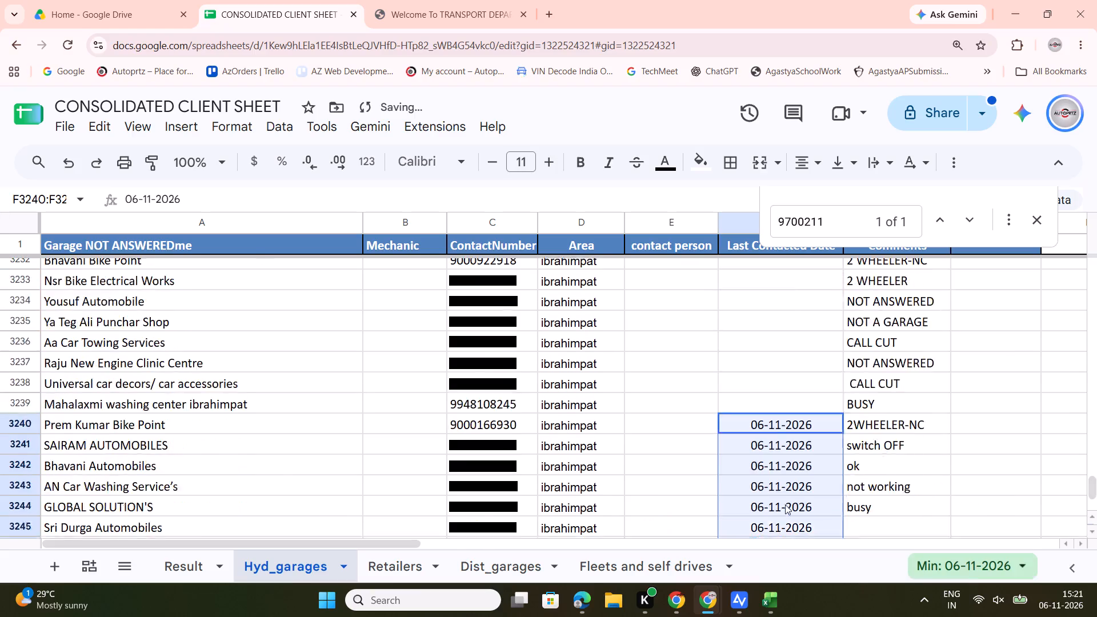
scroll(785, 504, up, 2)
scroll(763, 348, down, 1)
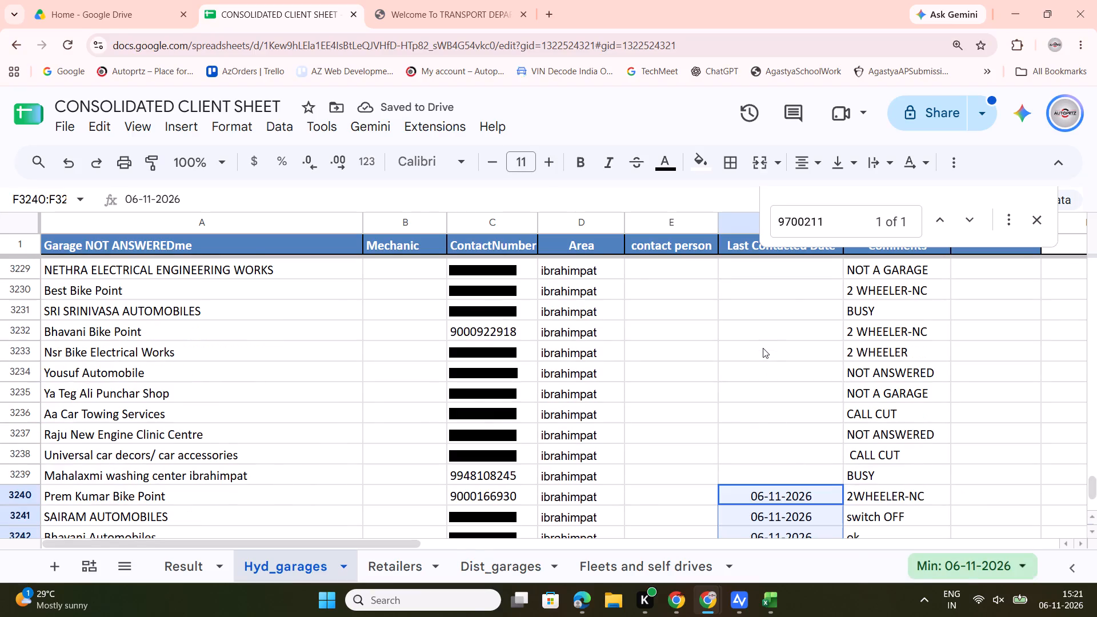
drag(794, 274, 800, 476)
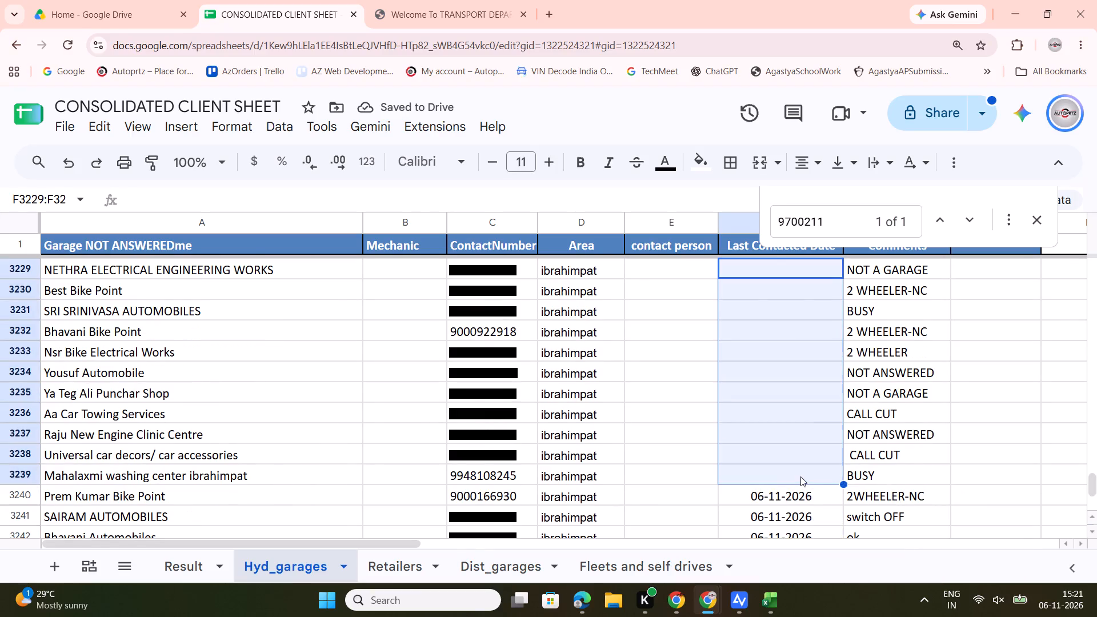
key(ctrl+v)
Copy contact person vaishu from row 3252 into the contact person cells of rows 3219 to 3253.
scroll(710, 472, down, 3)
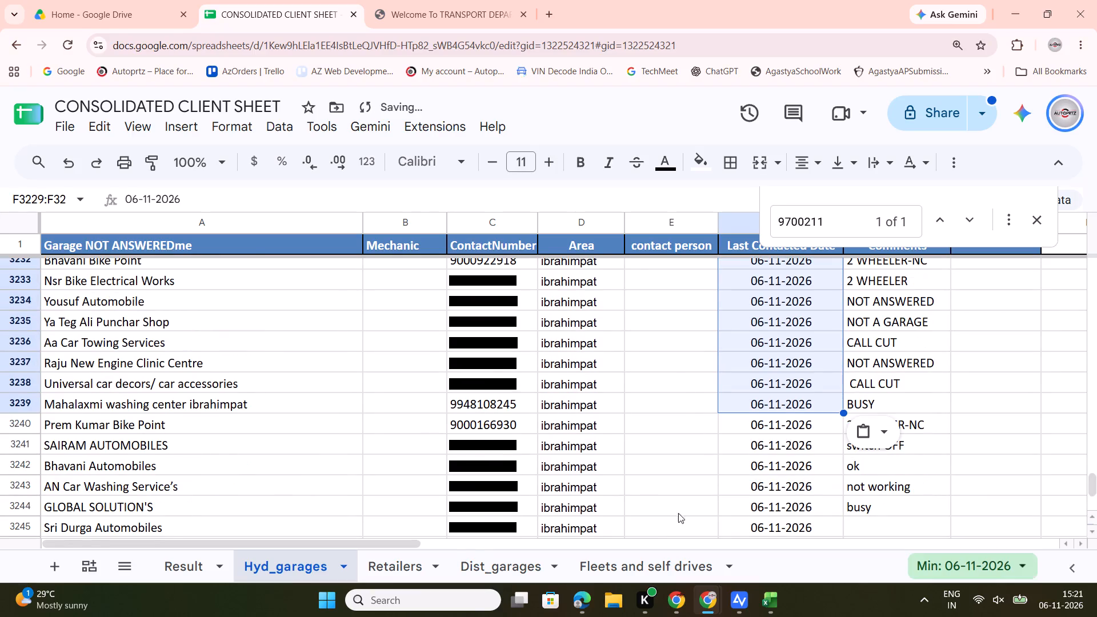
click(660, 524)
key(ctrl+c)
scroll(754, 441, up, 6)
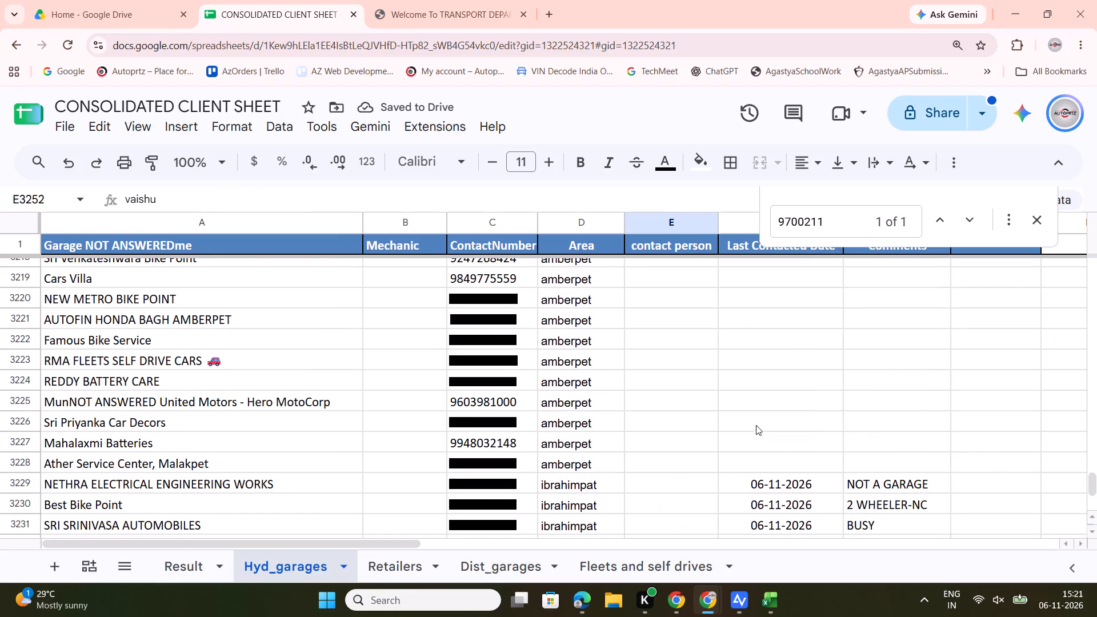
drag(644, 269, 651, 557)
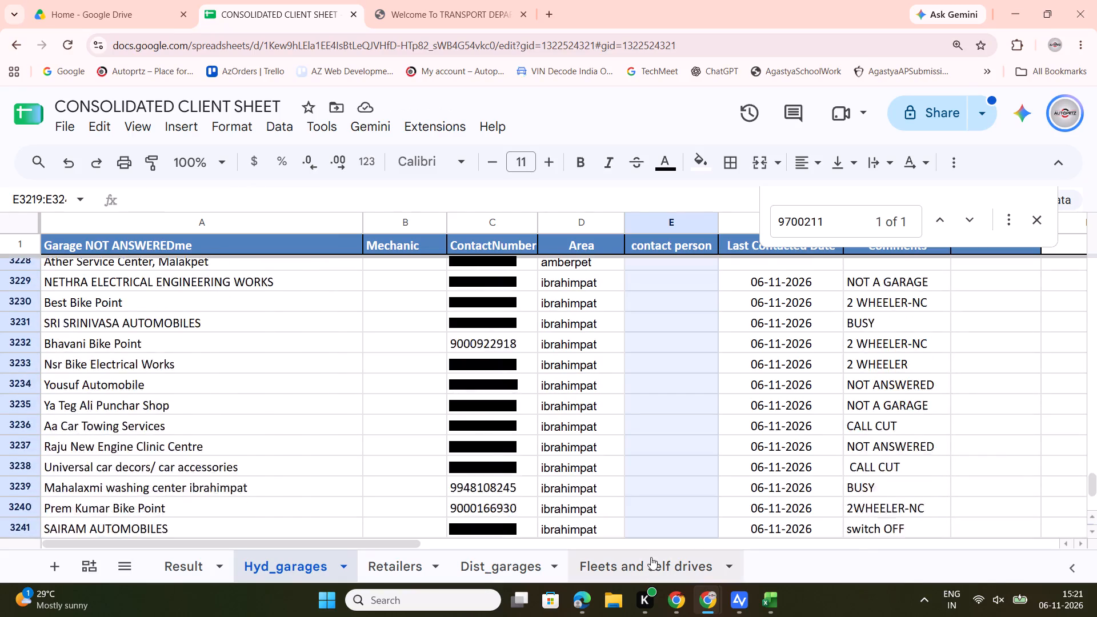
drag(651, 557, 689, 507)
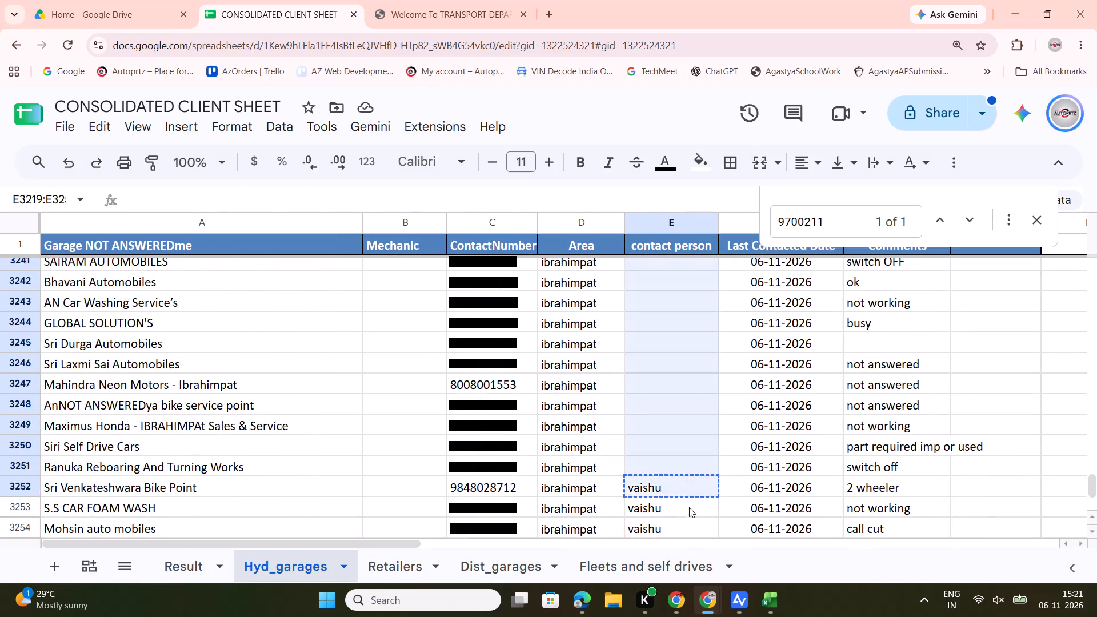
drag(689, 507, 690, 510)
key(ctrl+v)
Copy the 06-11-2026 date from row 3229 into the Last Contacted Date cells of the amberpet garages in rows 3219 to 3228.
scroll(690, 510, up, 5)
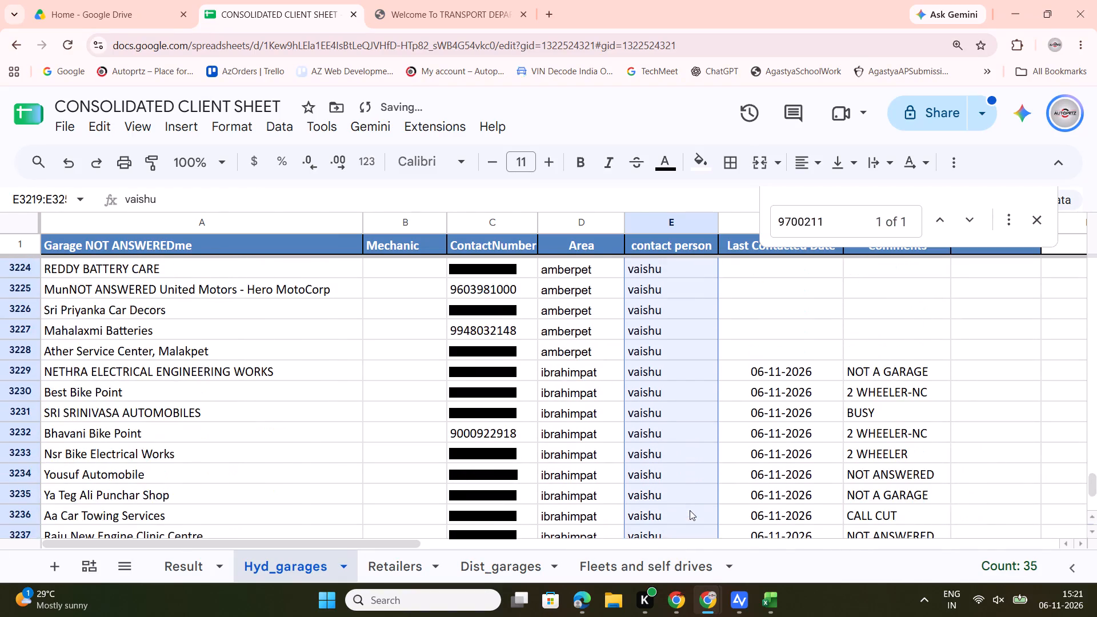
scroll(690, 509, up, 2)
click(788, 520)
key(ctrl+c)
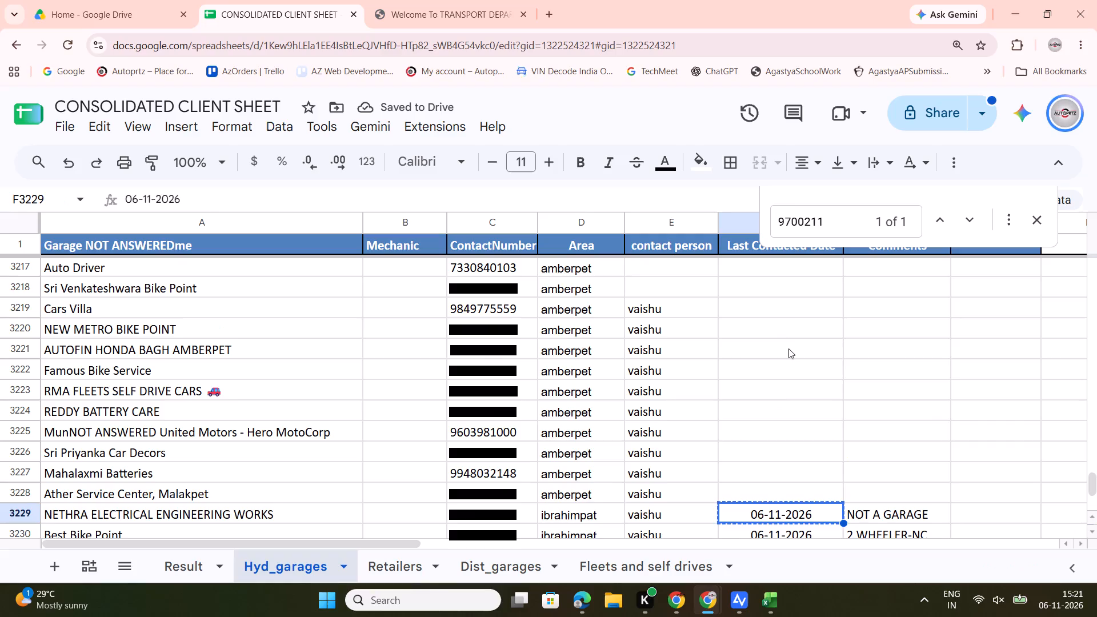
drag(784, 315, 774, 492)
key(ctrl+v)
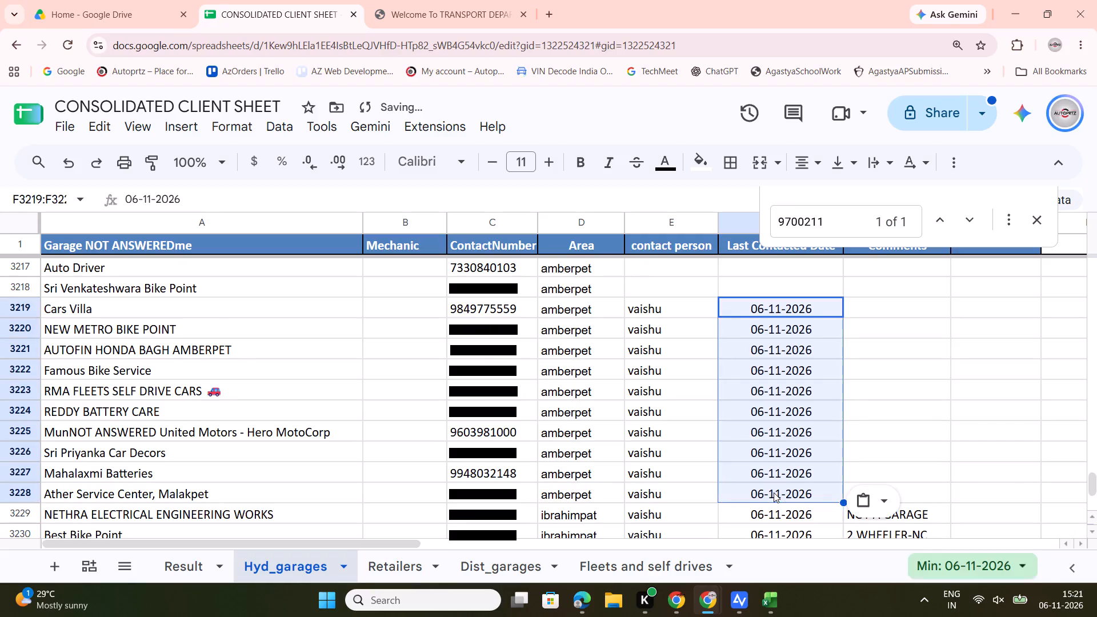
click(934, 494)
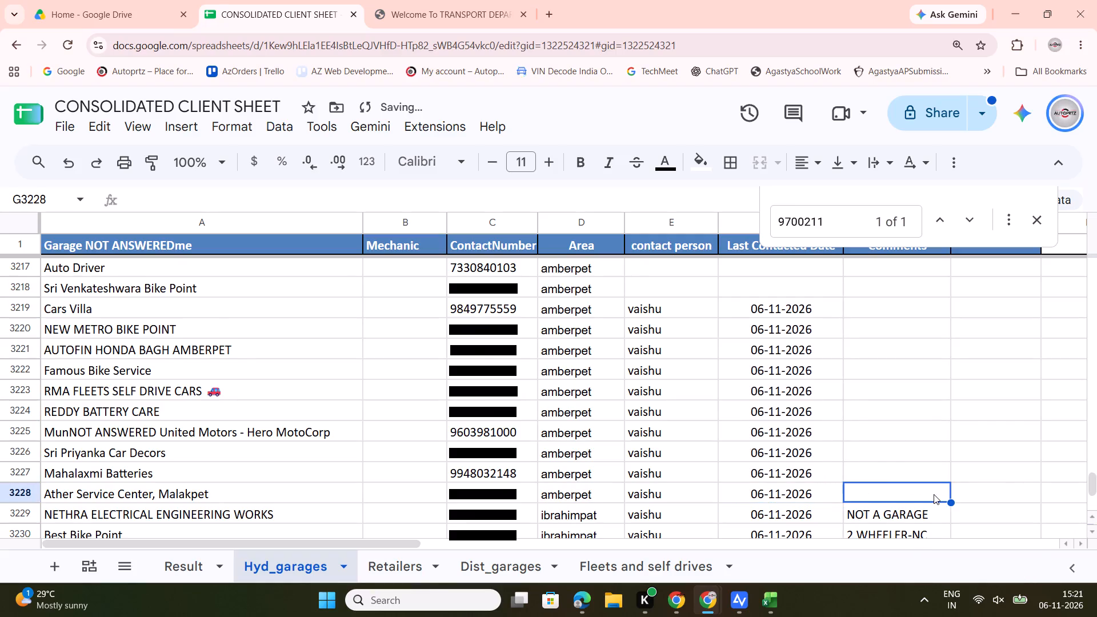
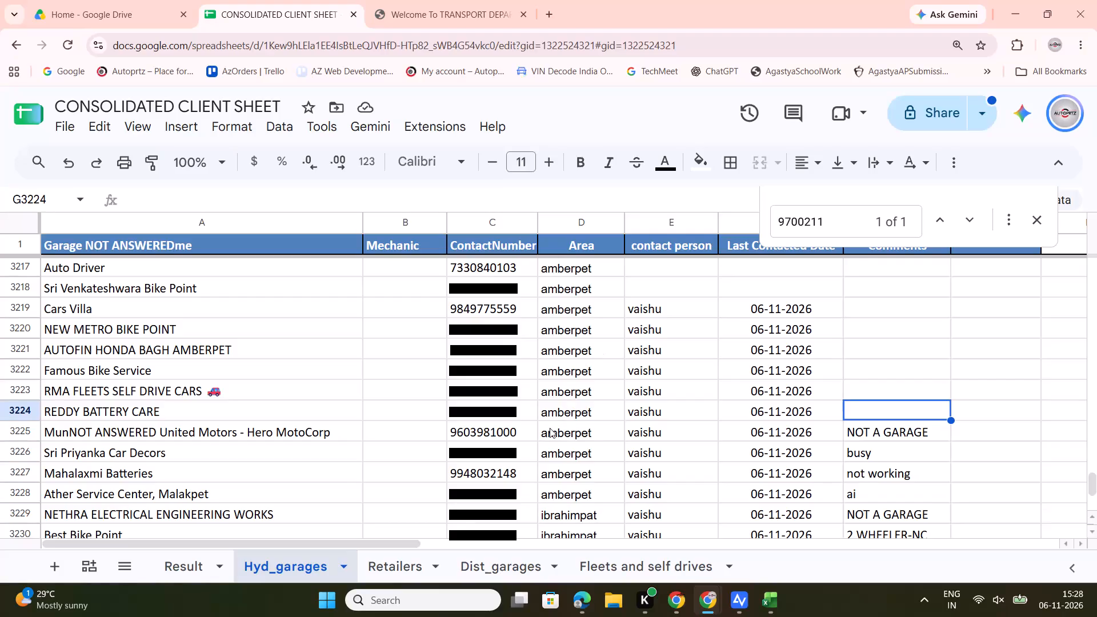
Enter the comment NOT A GARAGE for REDDY BATTERY CARE in row 3224.
text(no)
text(t a)
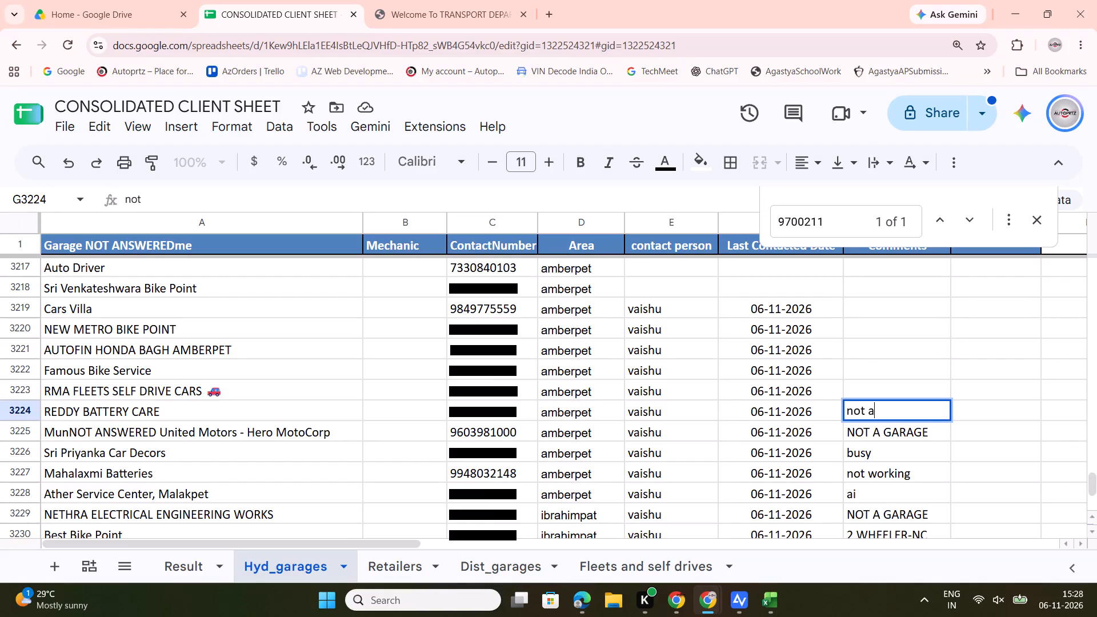
key(space)
key(Up)
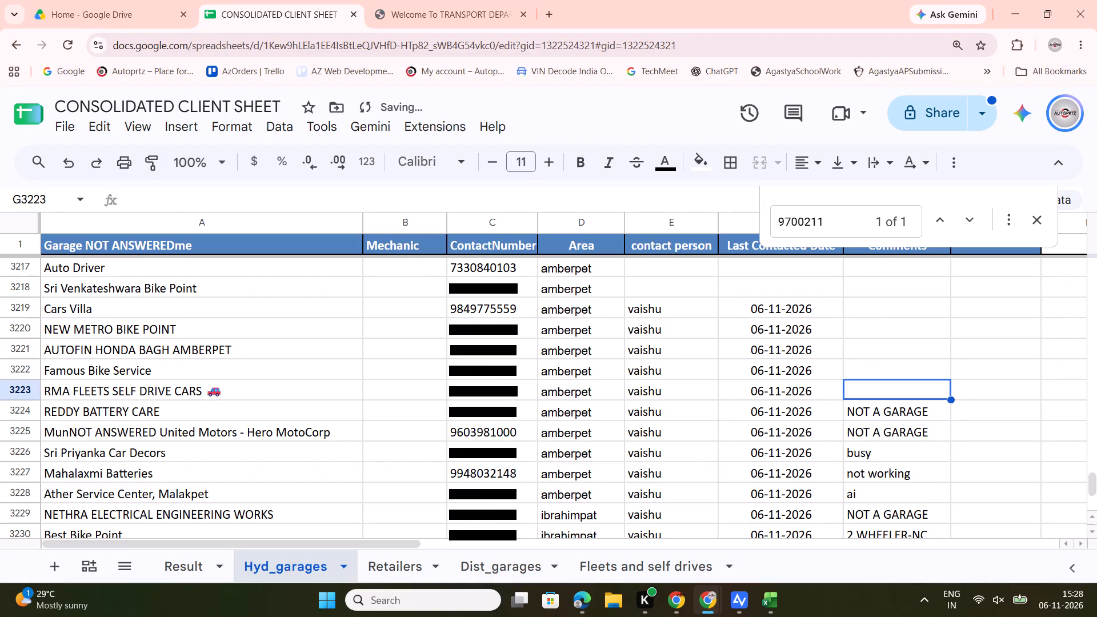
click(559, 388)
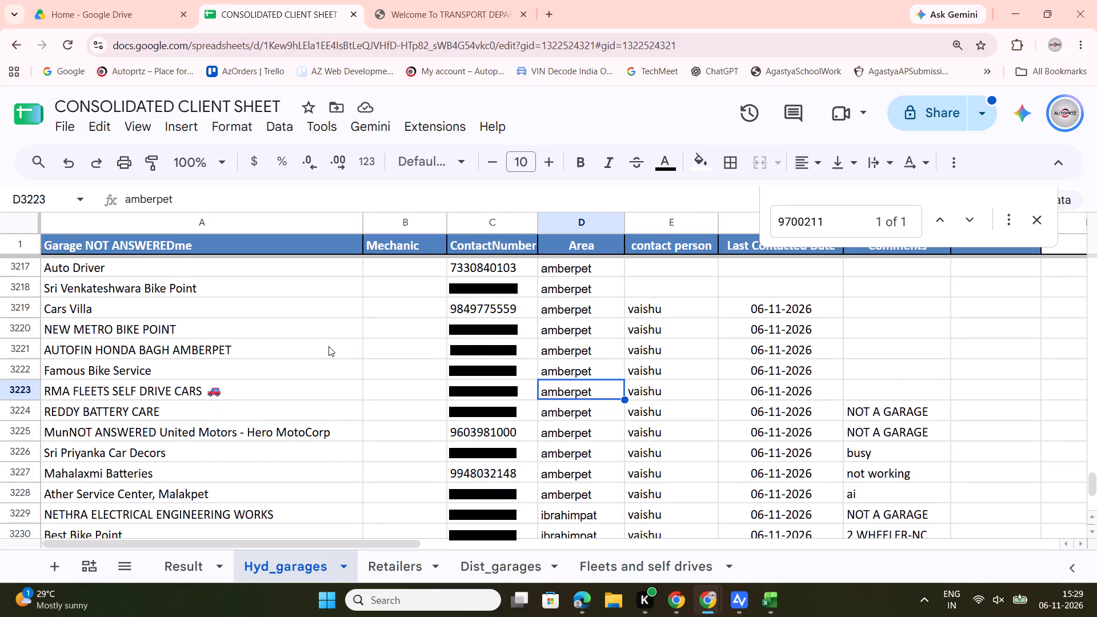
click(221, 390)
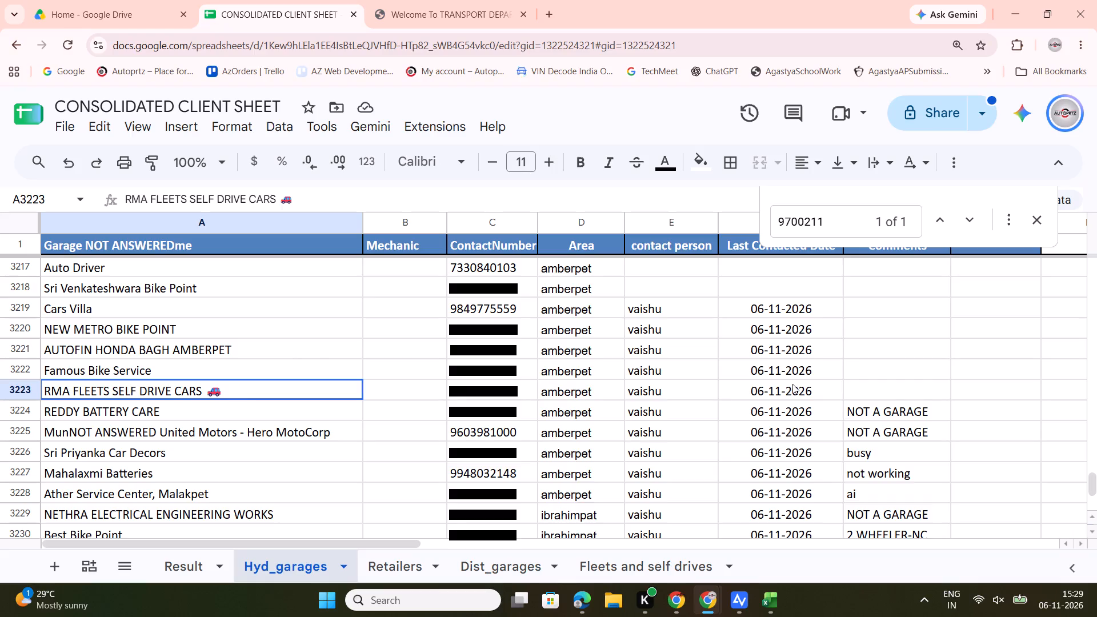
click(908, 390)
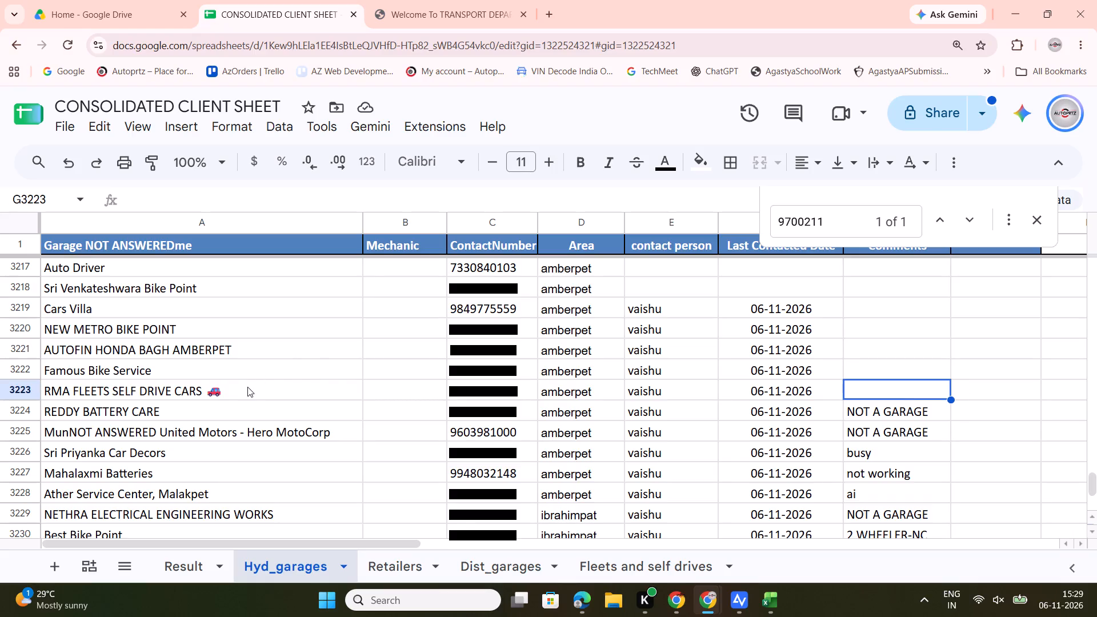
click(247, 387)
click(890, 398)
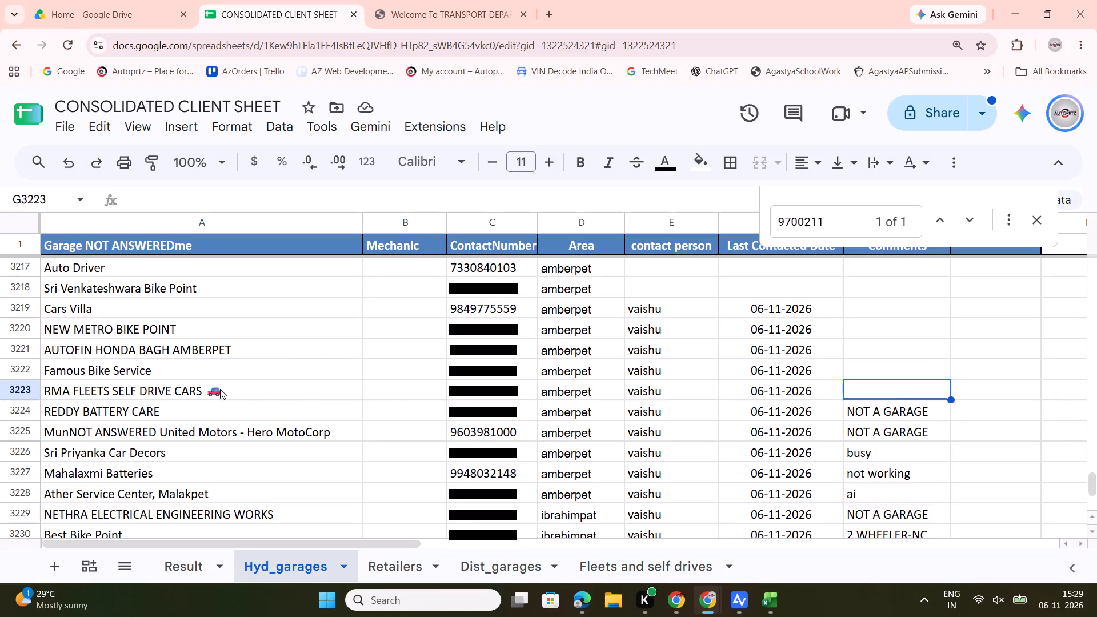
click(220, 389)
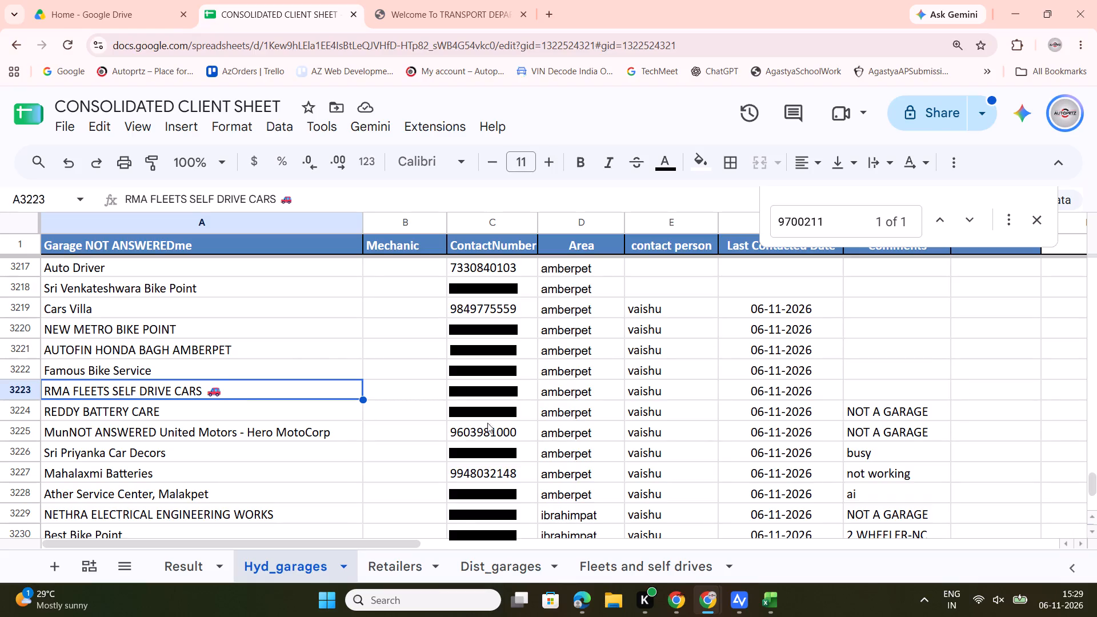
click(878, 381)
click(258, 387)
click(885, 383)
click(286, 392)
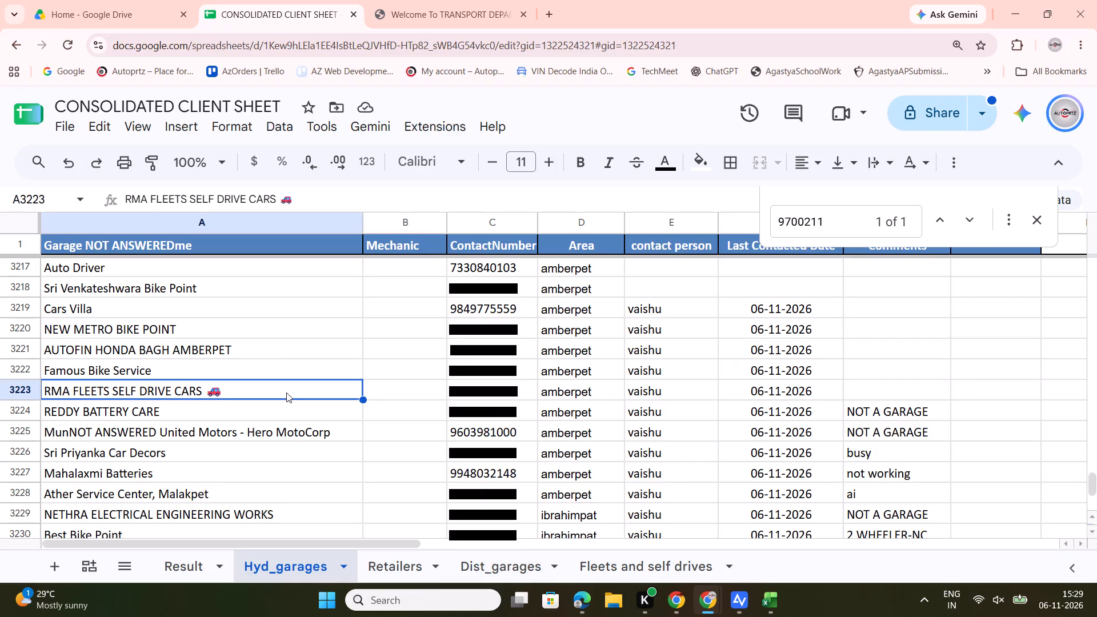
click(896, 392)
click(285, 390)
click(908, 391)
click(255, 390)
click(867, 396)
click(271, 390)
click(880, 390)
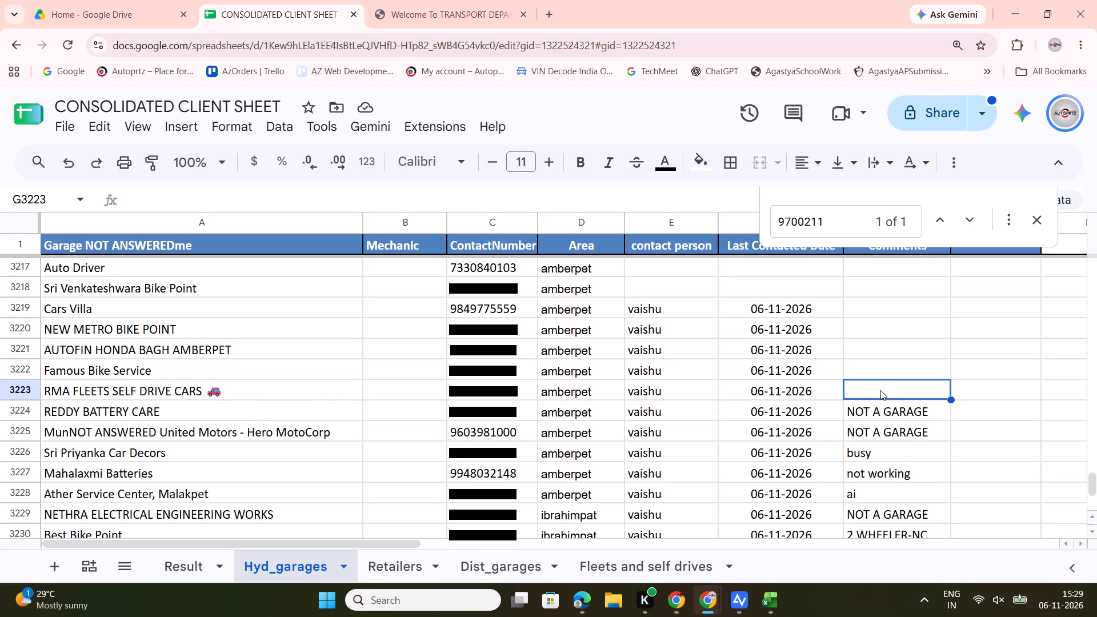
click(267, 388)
Enter the comment ok for RMA FLEETS SELF DRIVE CARS in row 3223.
click(895, 388)
text(ok)
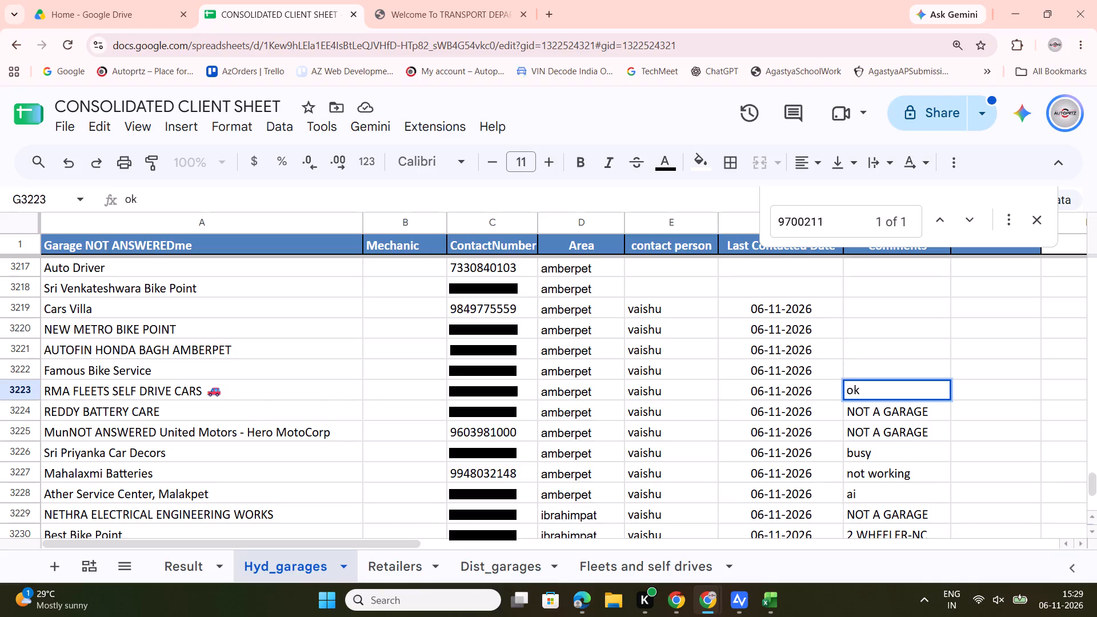
key(Up)
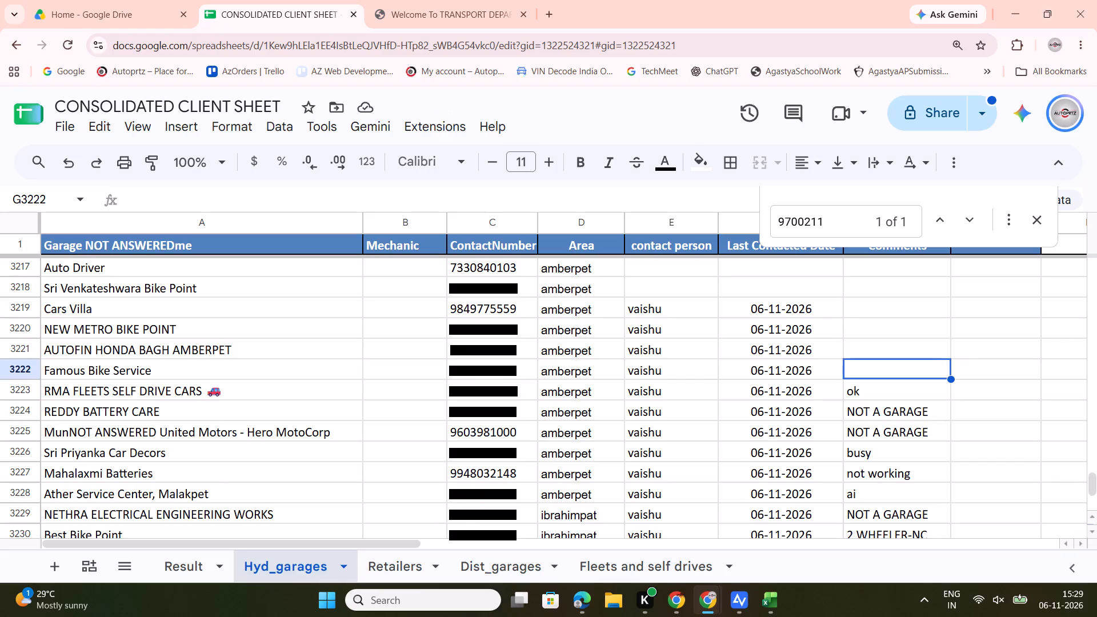
Look over the amberpet garage rows above row 3221 and their contact, date and comment entries.
key(Up)
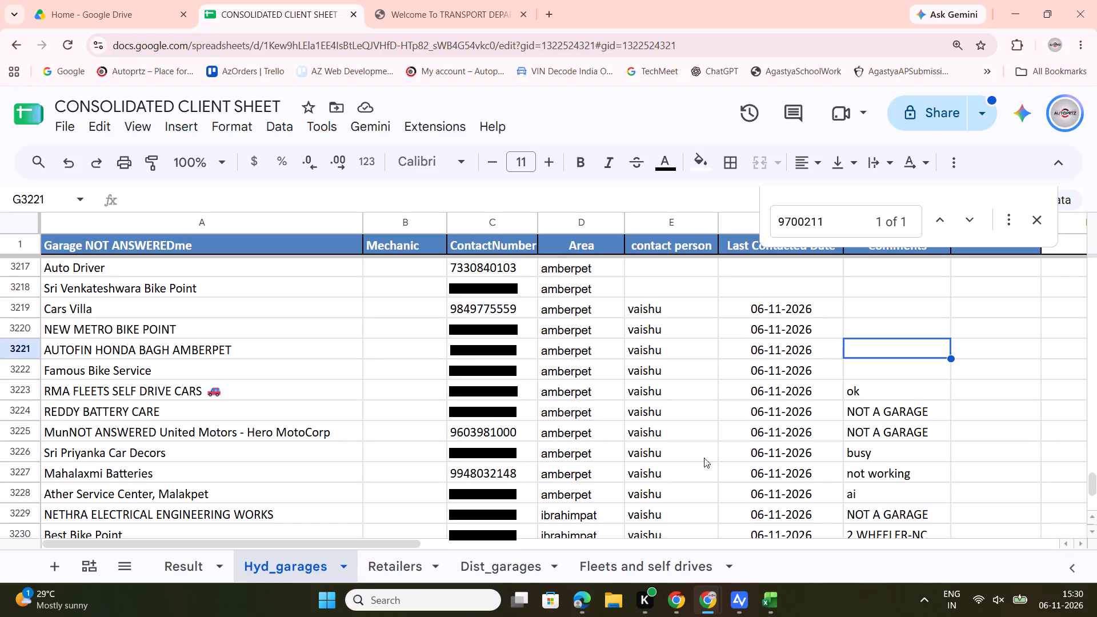
scroll(720, 455, up, 5)
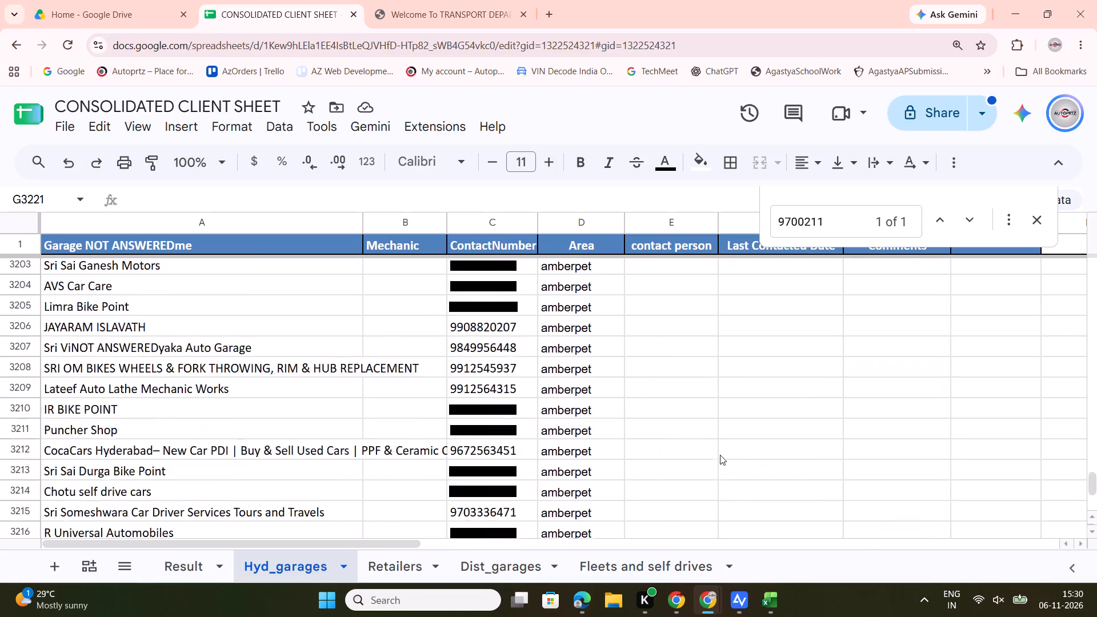
scroll(720, 455, up, 6)
scroll(720, 455, down, 4)
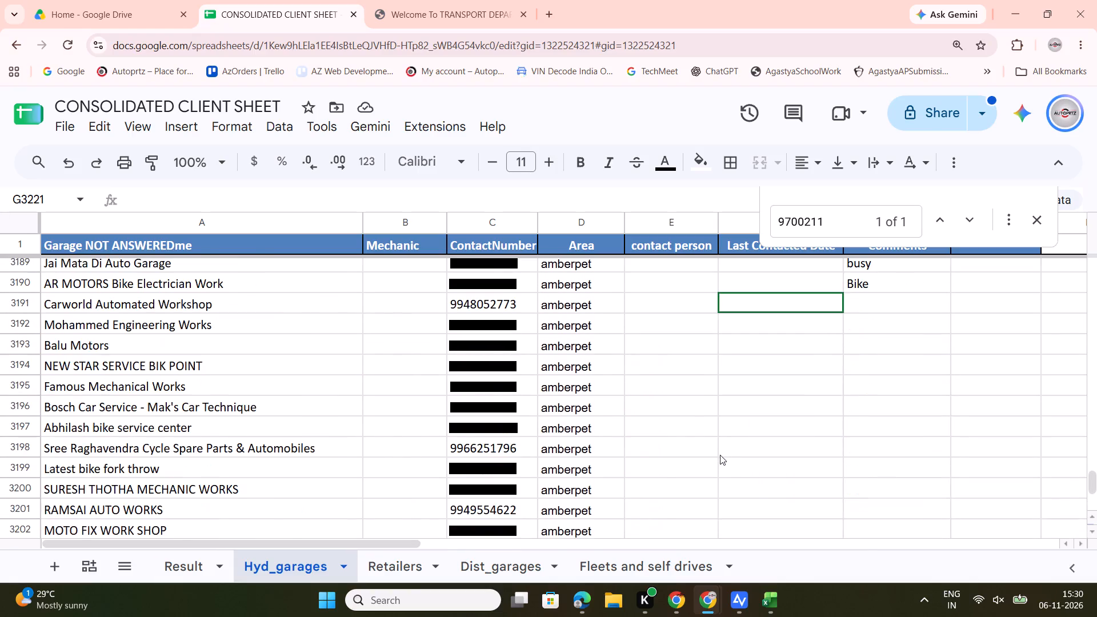
scroll(720, 455, down, 5)
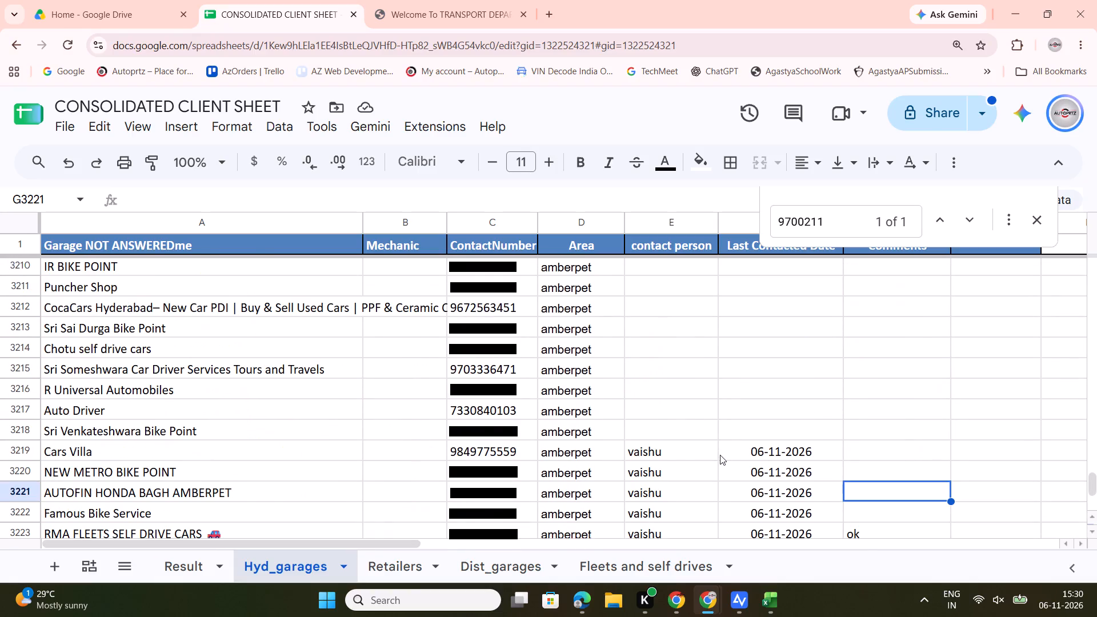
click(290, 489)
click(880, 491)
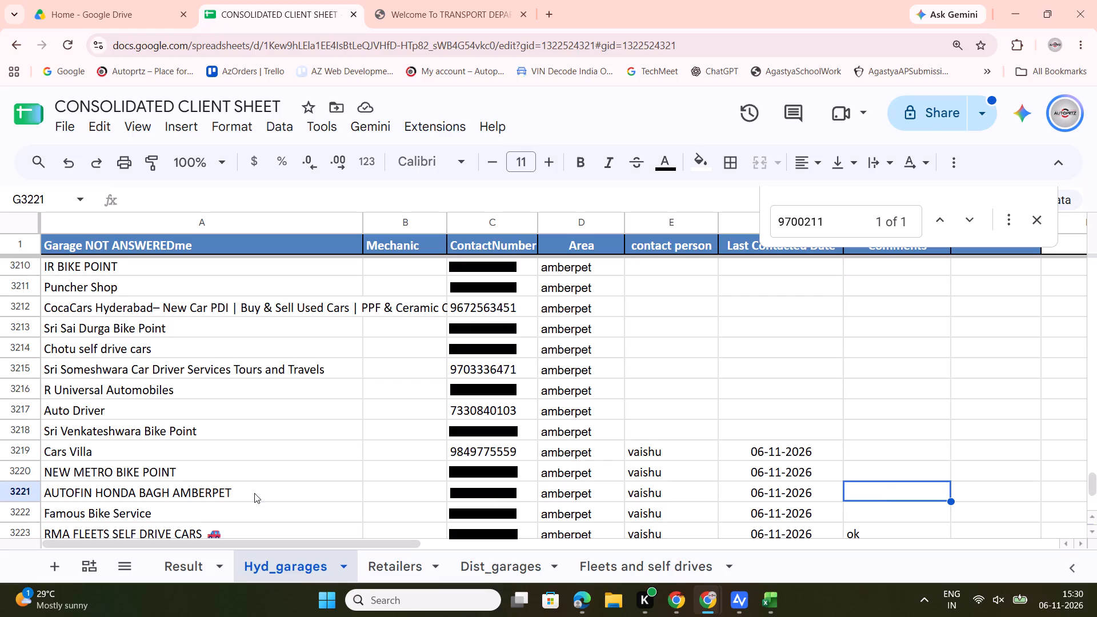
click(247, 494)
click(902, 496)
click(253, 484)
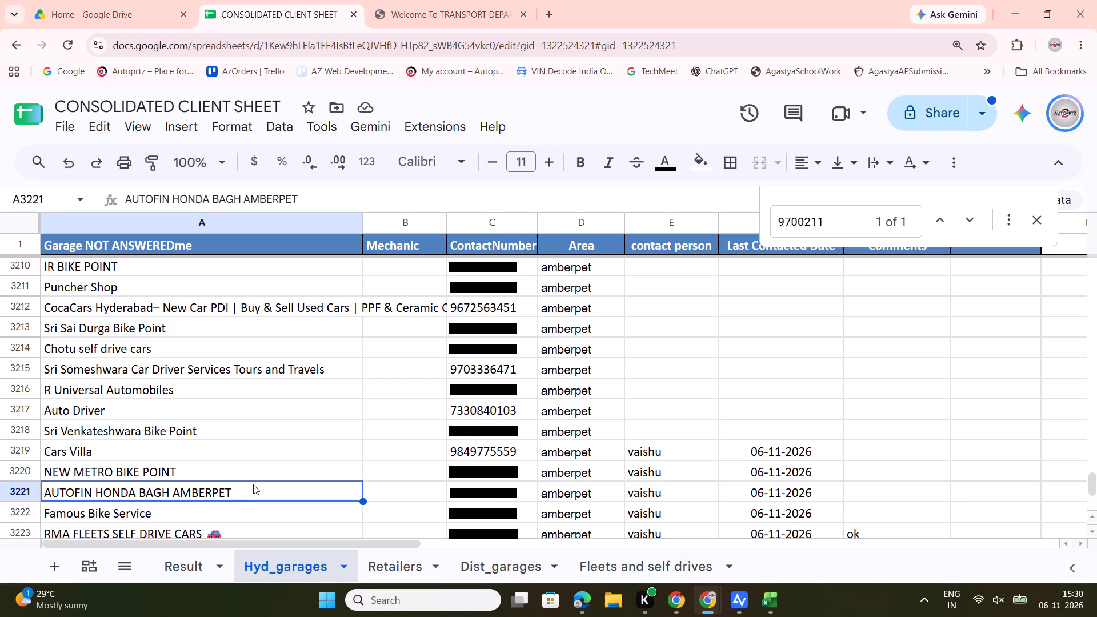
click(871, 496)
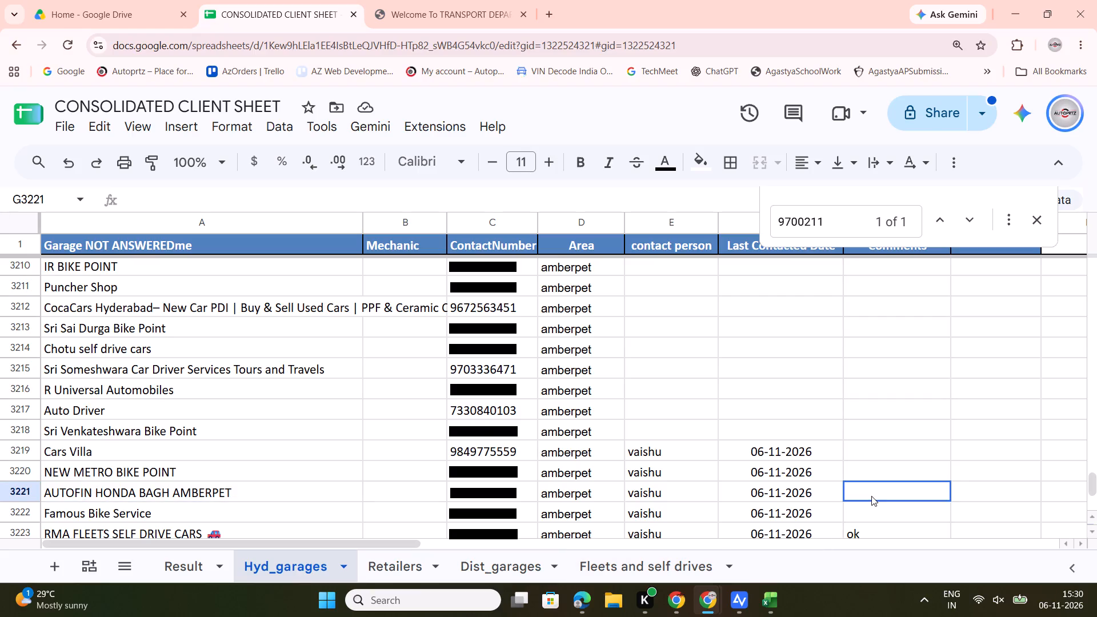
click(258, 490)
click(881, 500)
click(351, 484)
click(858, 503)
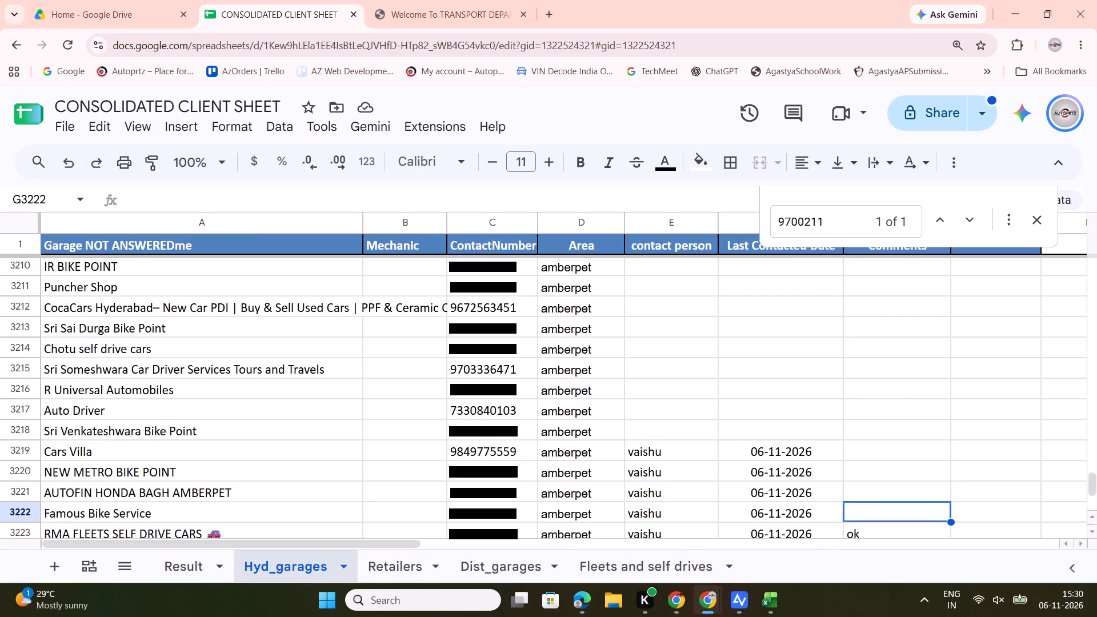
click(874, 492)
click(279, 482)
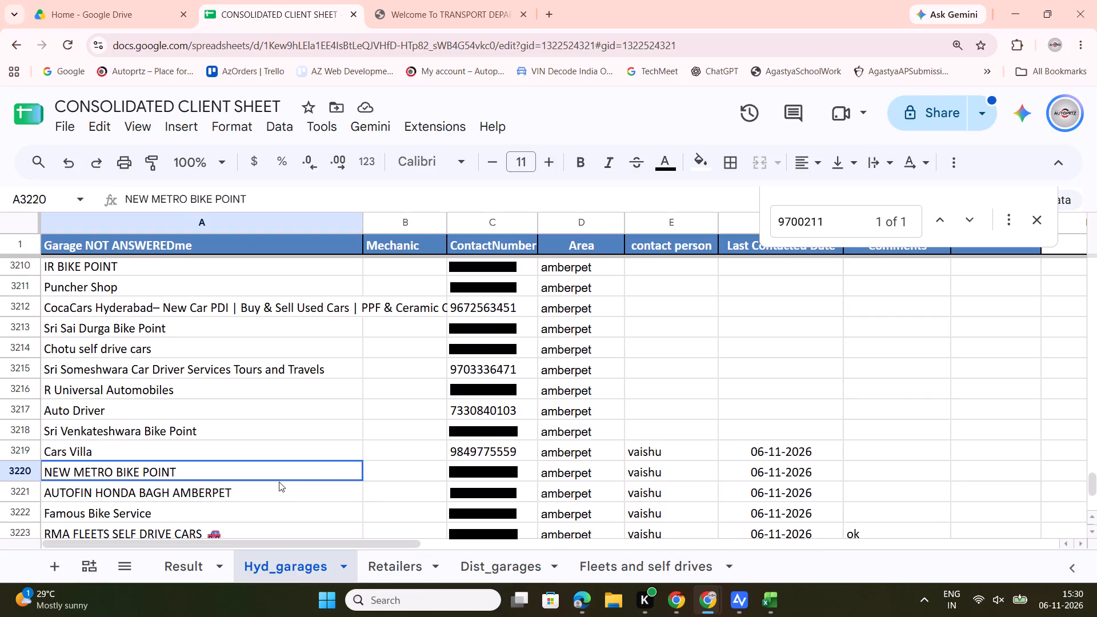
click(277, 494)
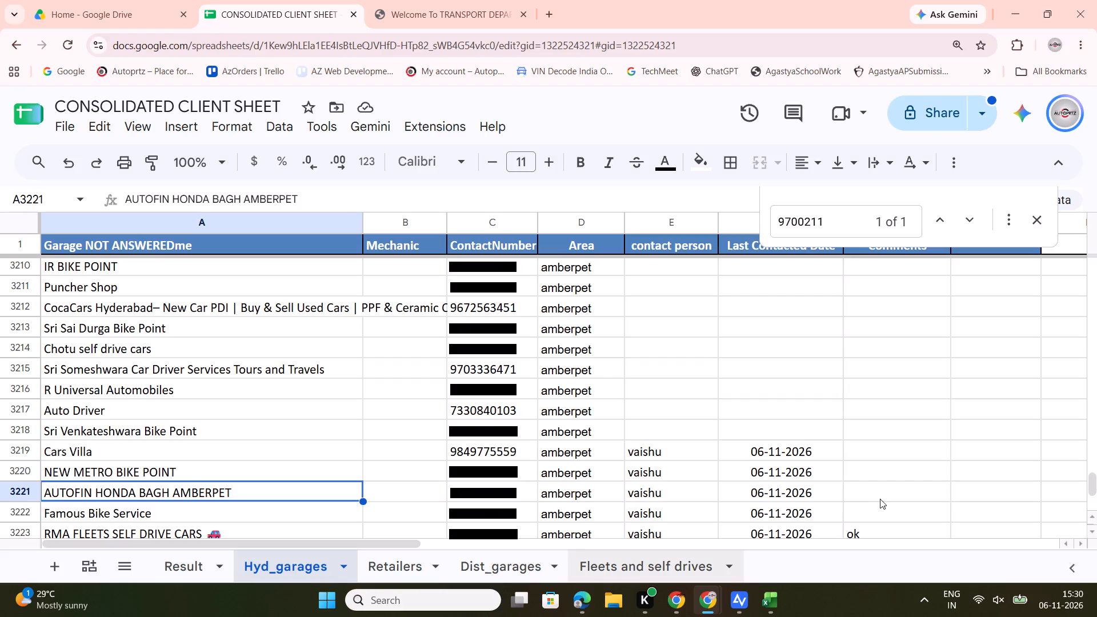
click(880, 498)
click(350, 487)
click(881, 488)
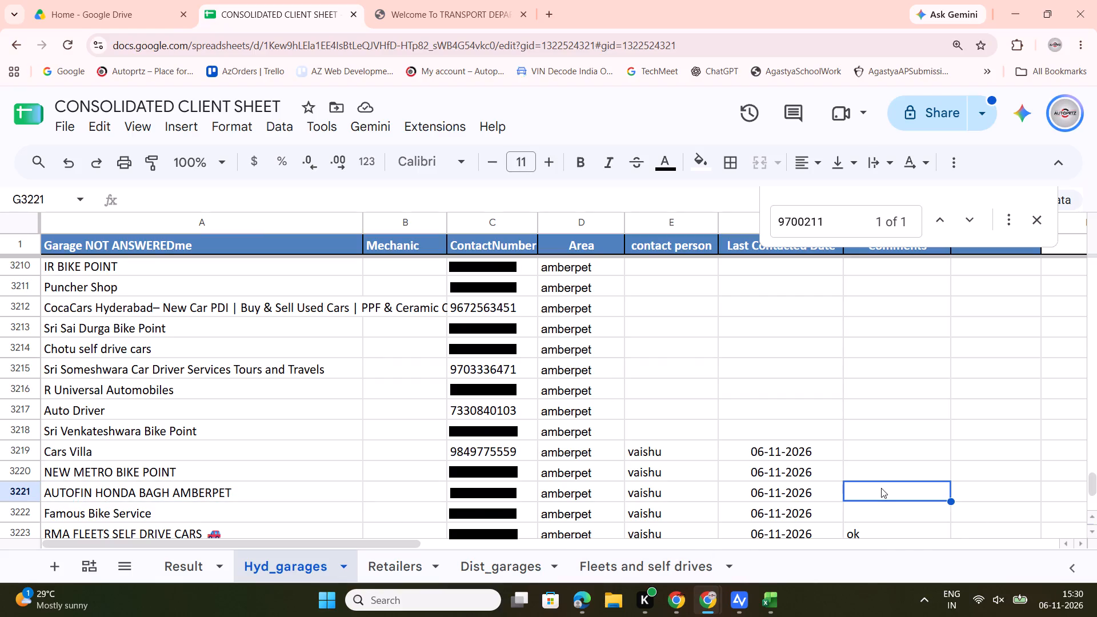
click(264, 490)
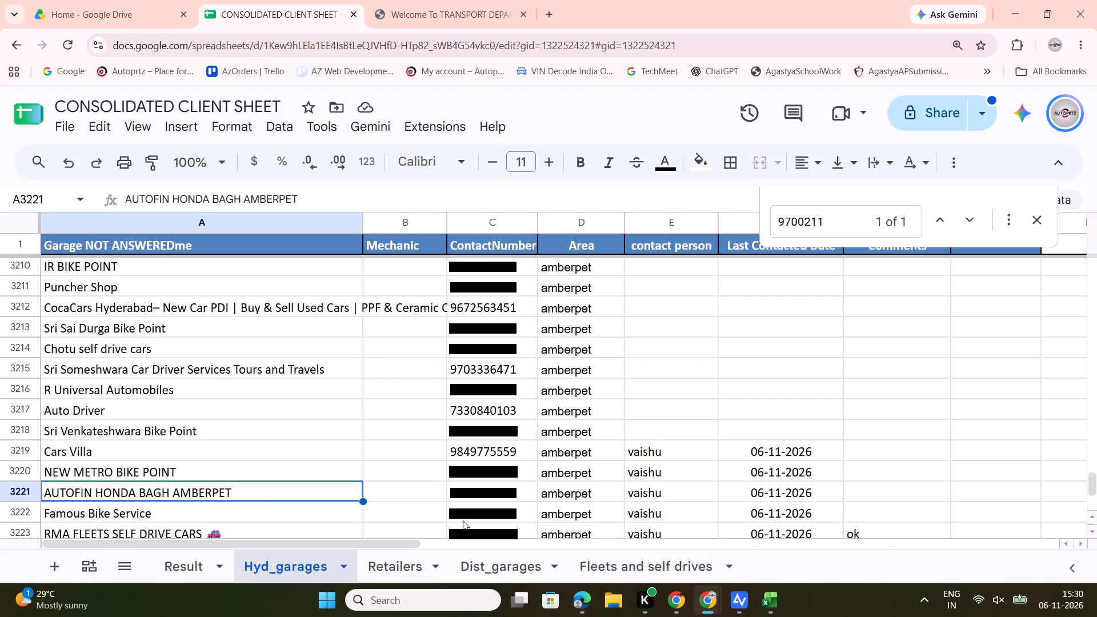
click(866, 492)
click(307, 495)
Enter the comment 2 wheeler for AUTOFIN HONDA BAGH AMBERPET in row 3221.
click(879, 493)
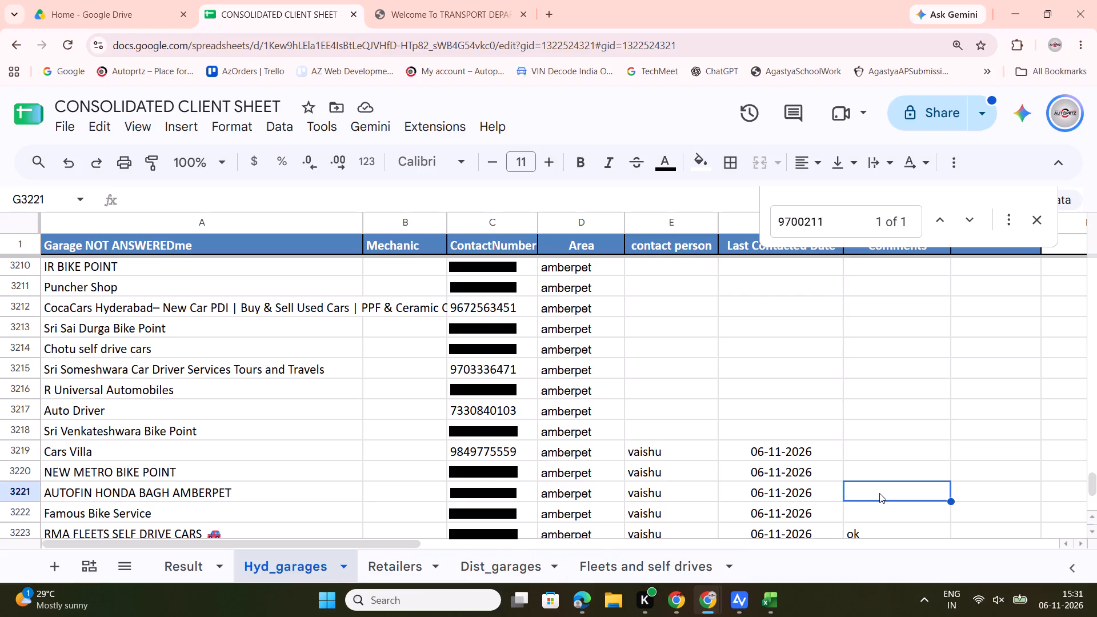
key(2)
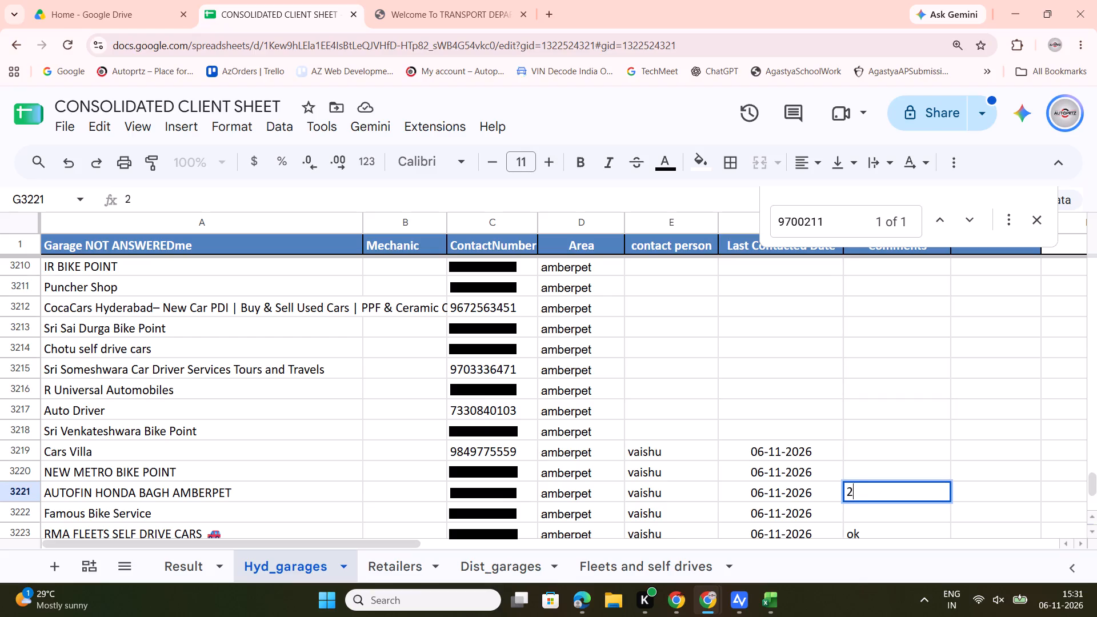
key(space)
text(whee)
text(ler)
key(Up)
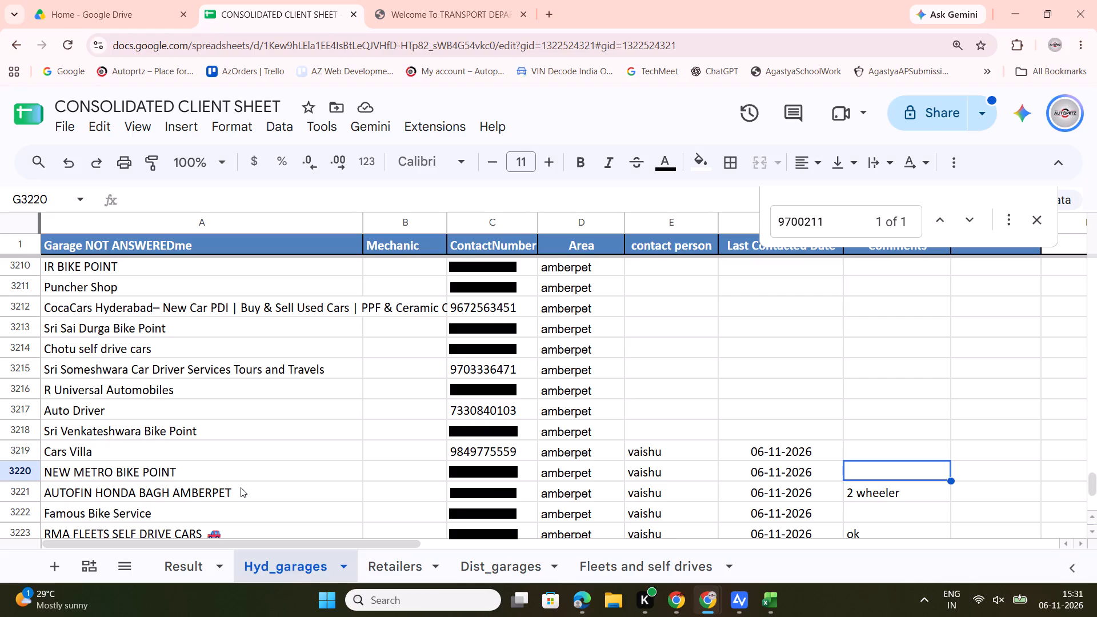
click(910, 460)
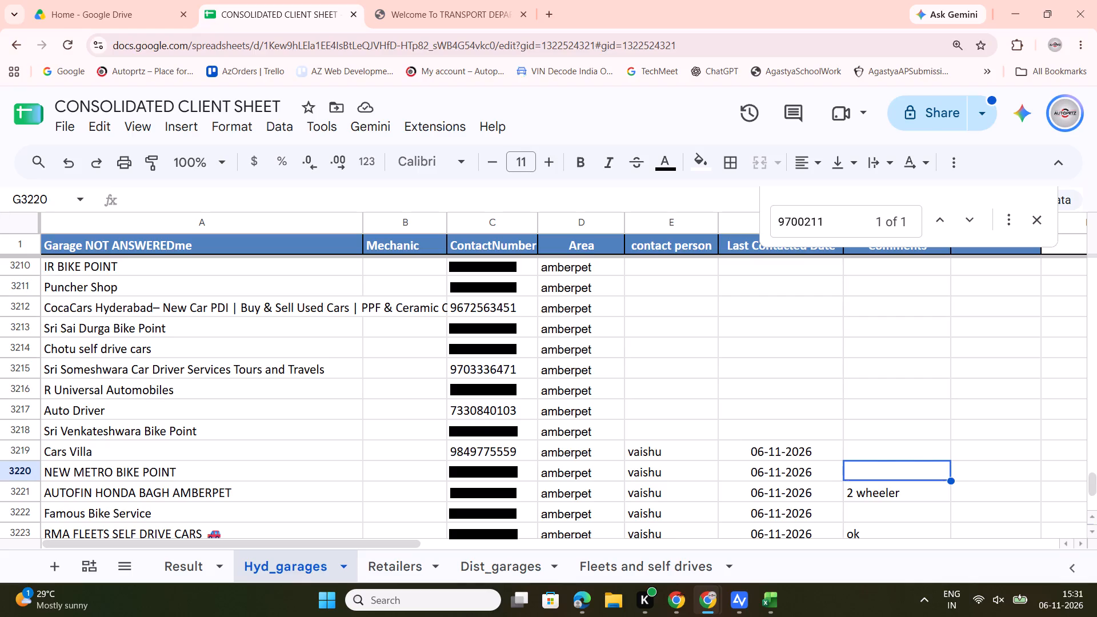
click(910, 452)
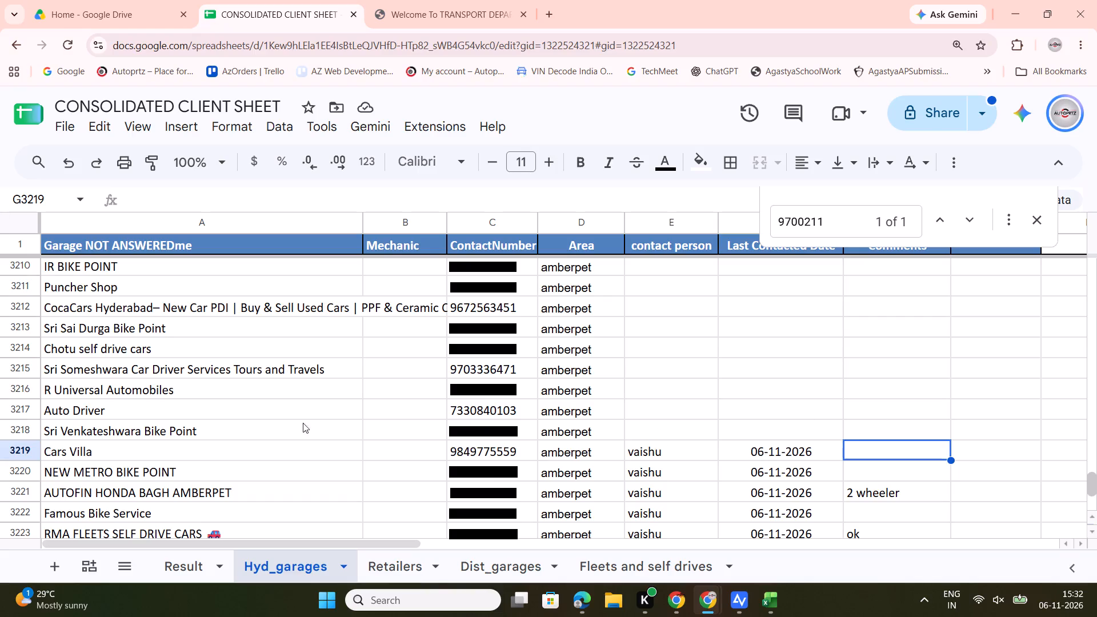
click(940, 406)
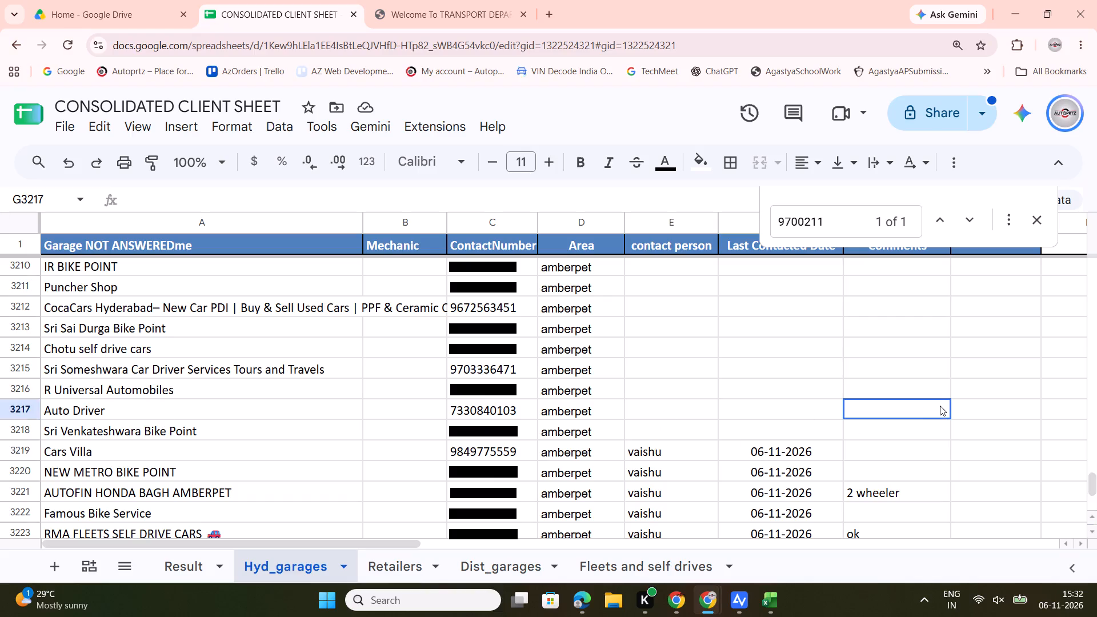
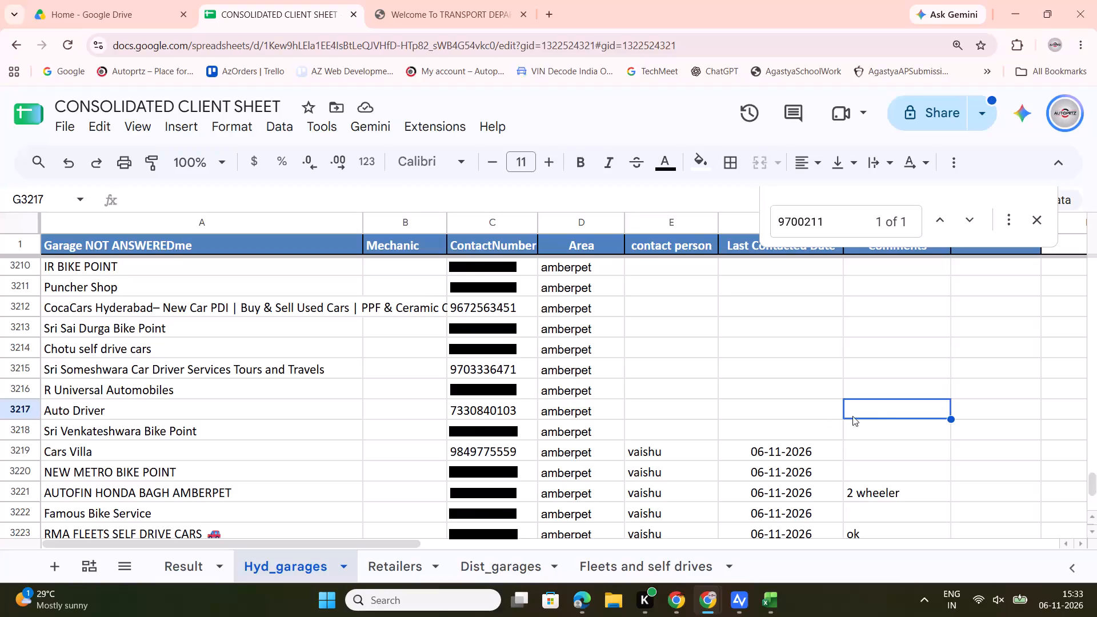
Enter the comment not a garage for Auto Driver in row 3217.
click(880, 409)
click(891, 440)
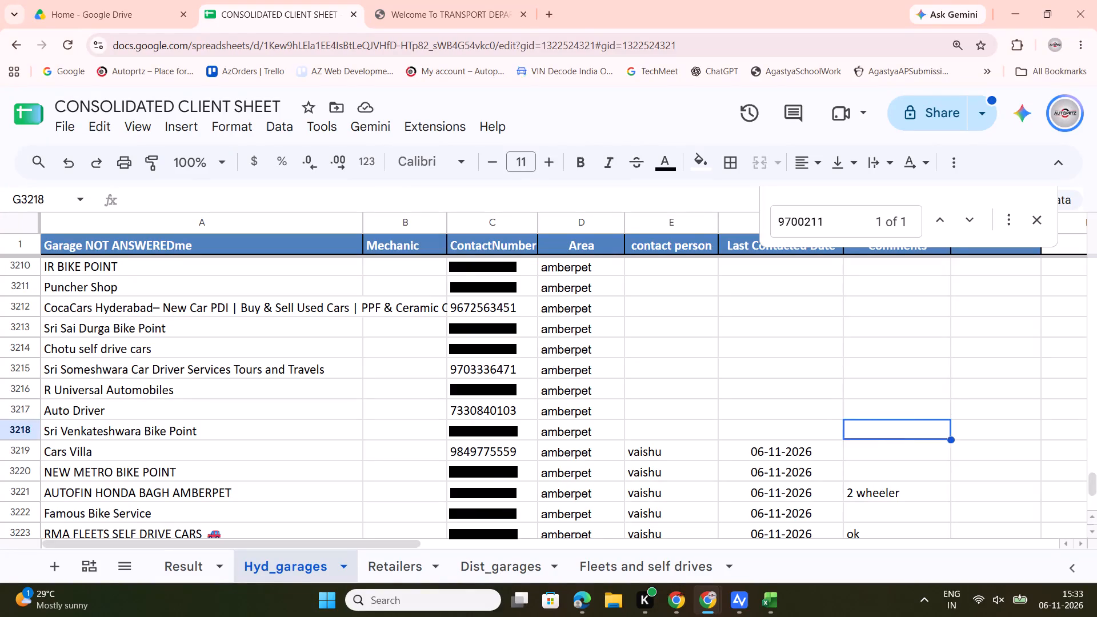
click(910, 415)
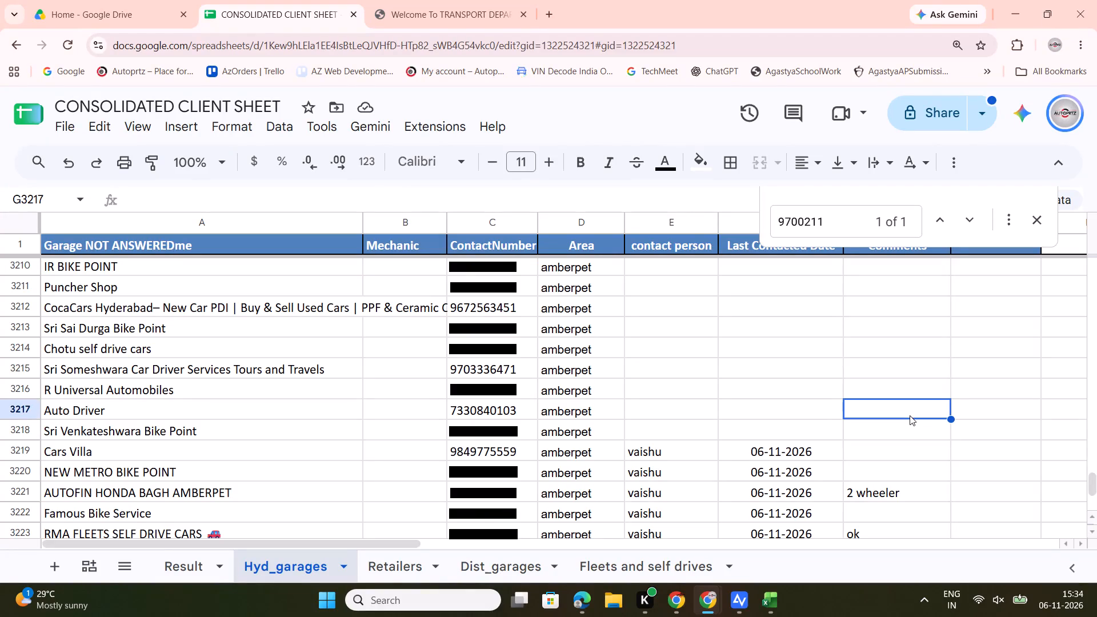
text(not a)
key(space)
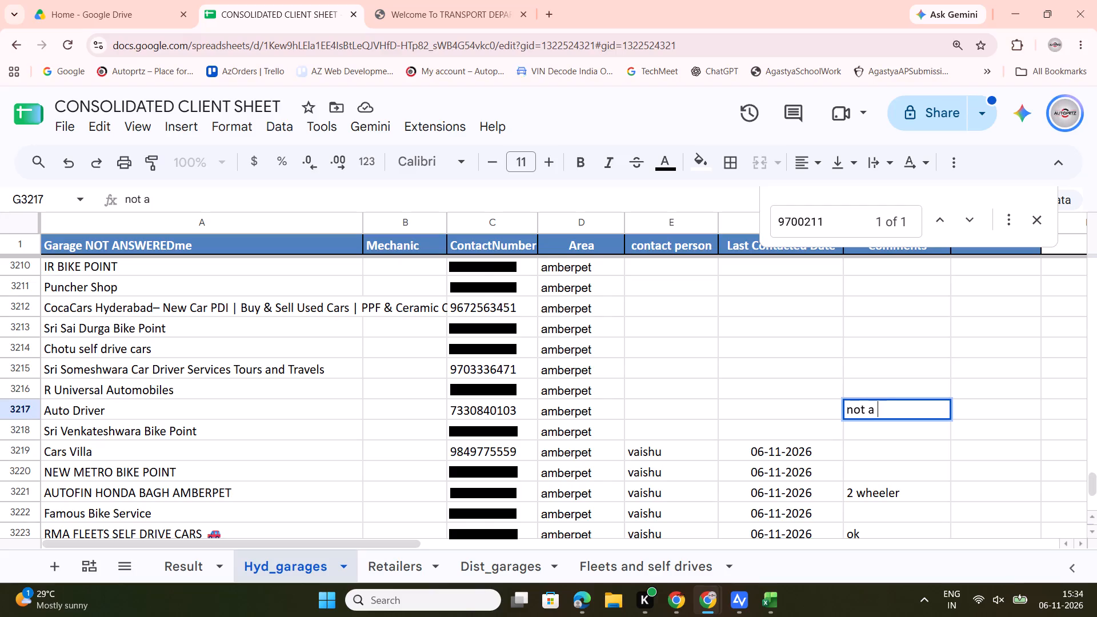
key(g)
text(arage)
key(Down)
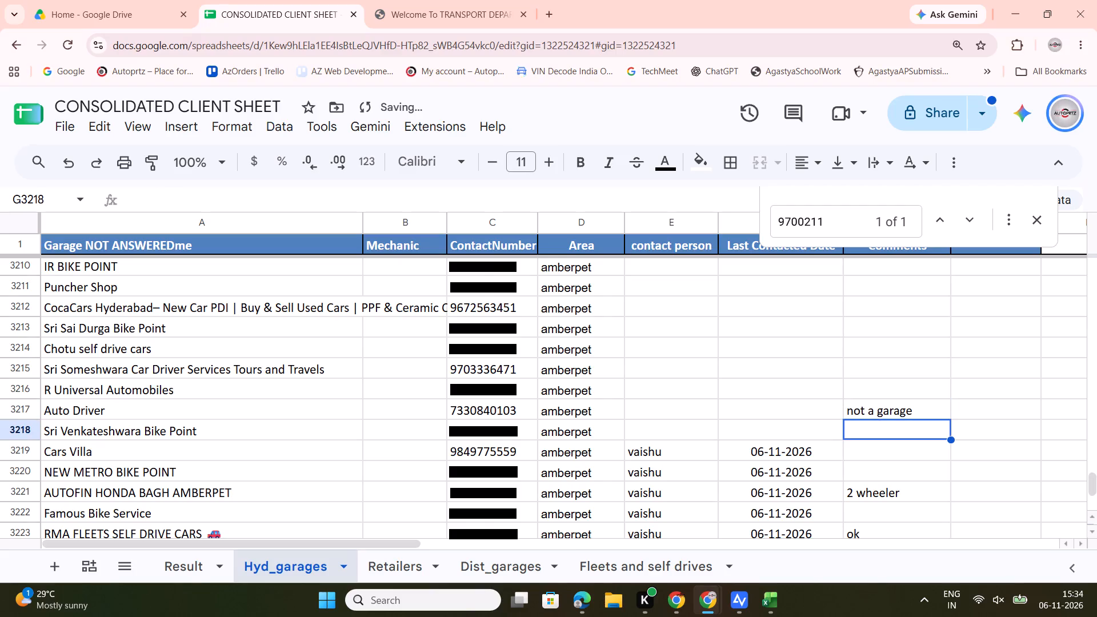
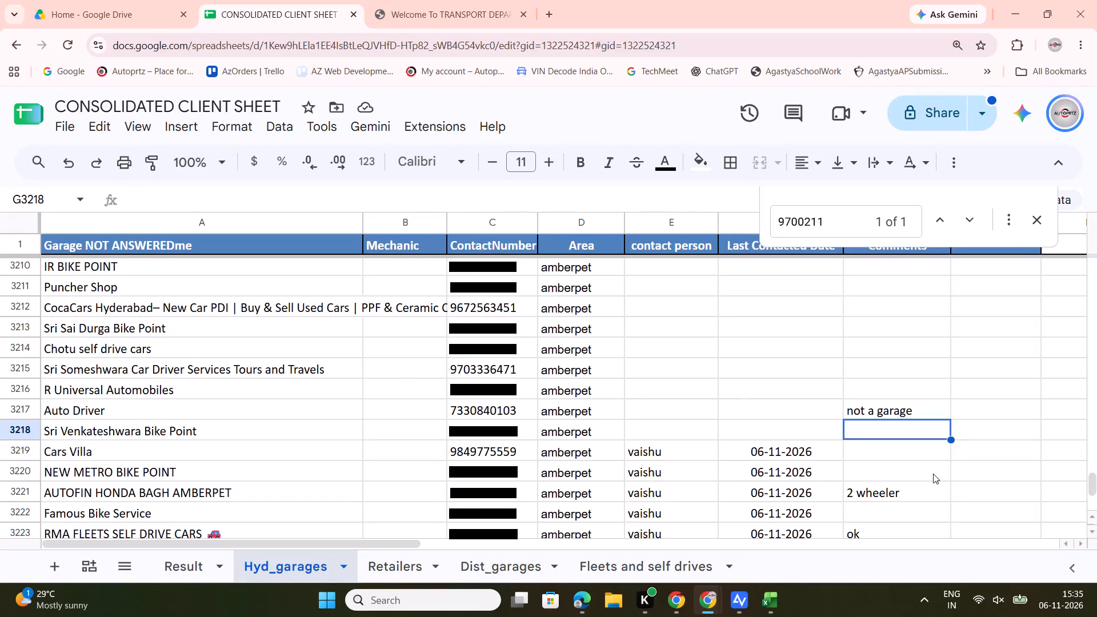
Enter the comment ok for Cars Villa in row 3219.
click(869, 448)
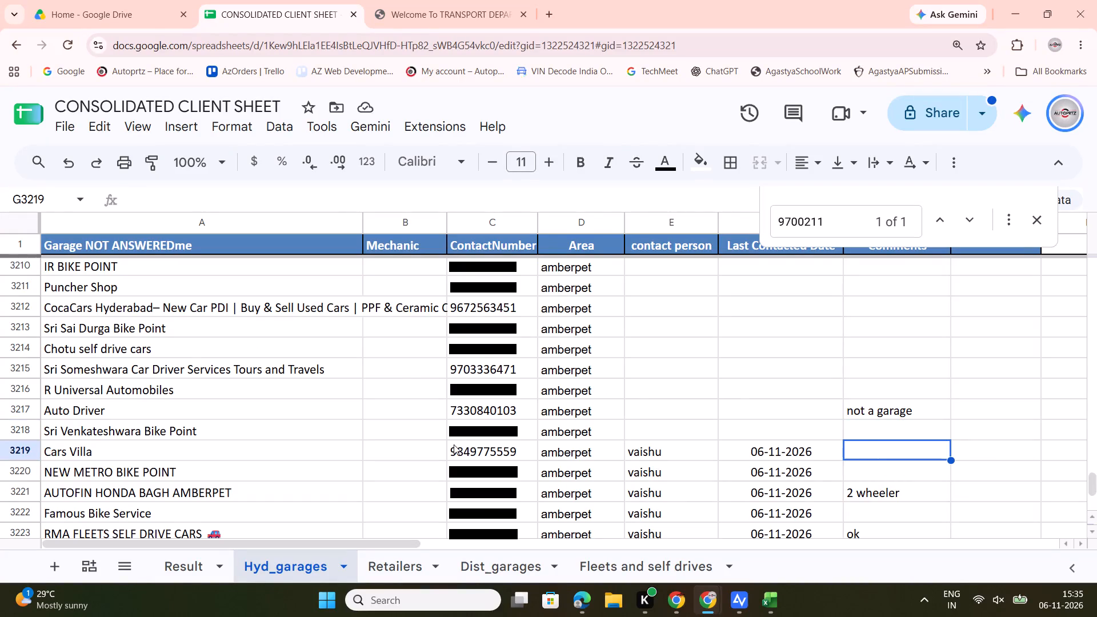
click(982, 454)
click(891, 446)
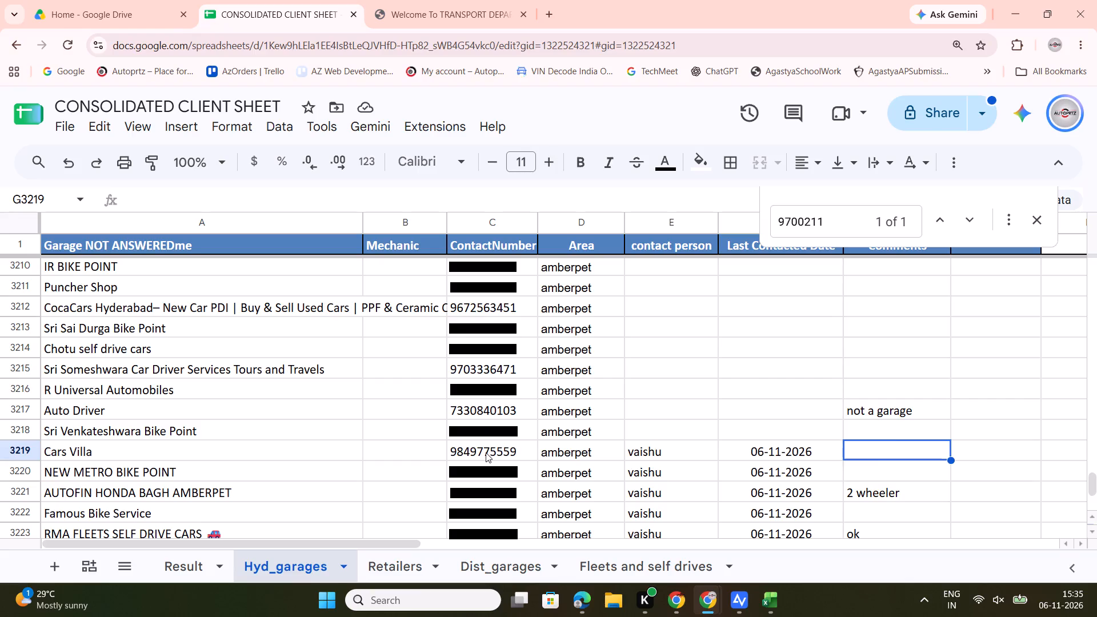
text(ok)
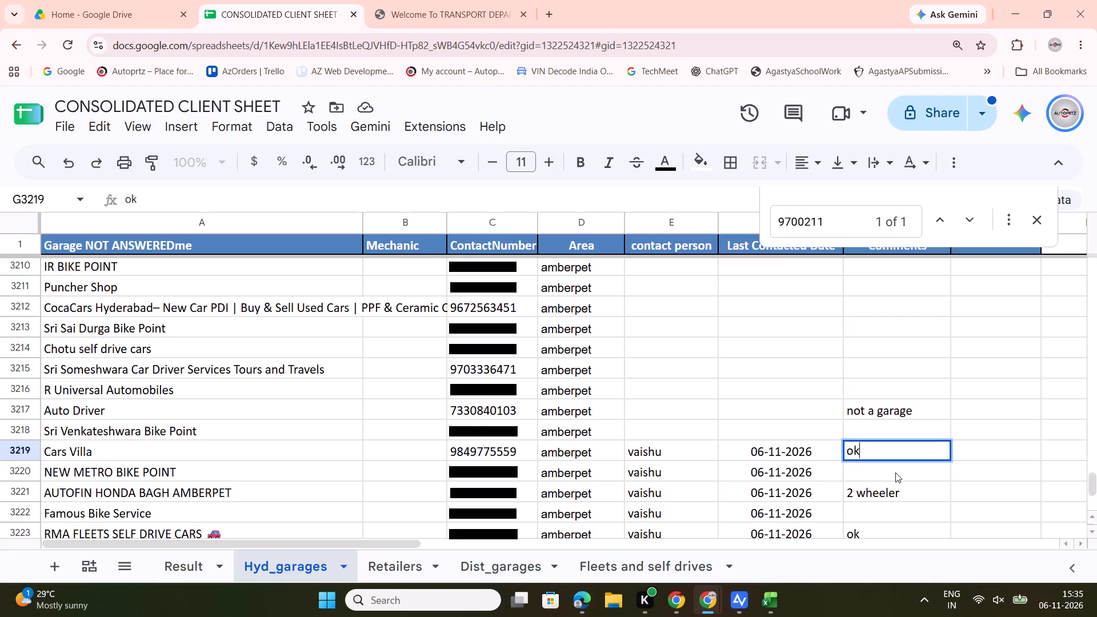
click(895, 472)
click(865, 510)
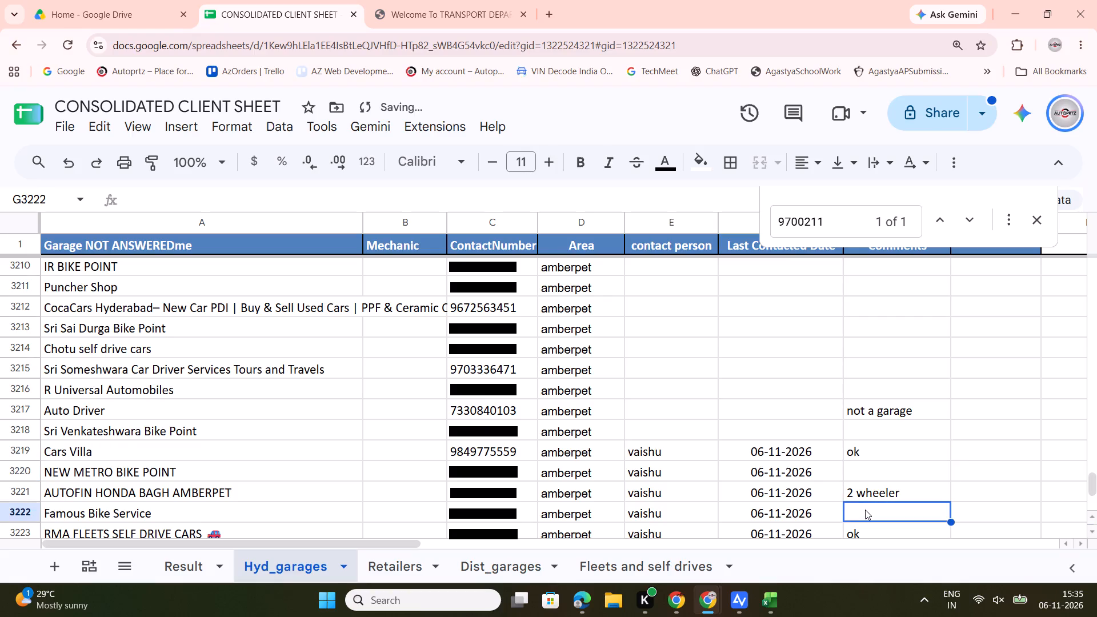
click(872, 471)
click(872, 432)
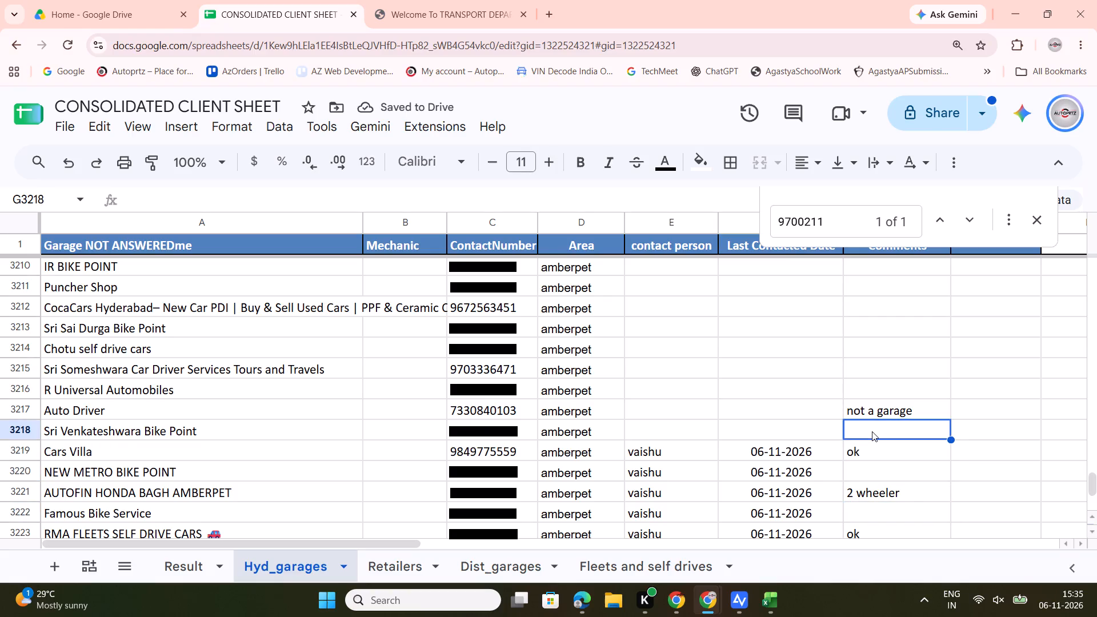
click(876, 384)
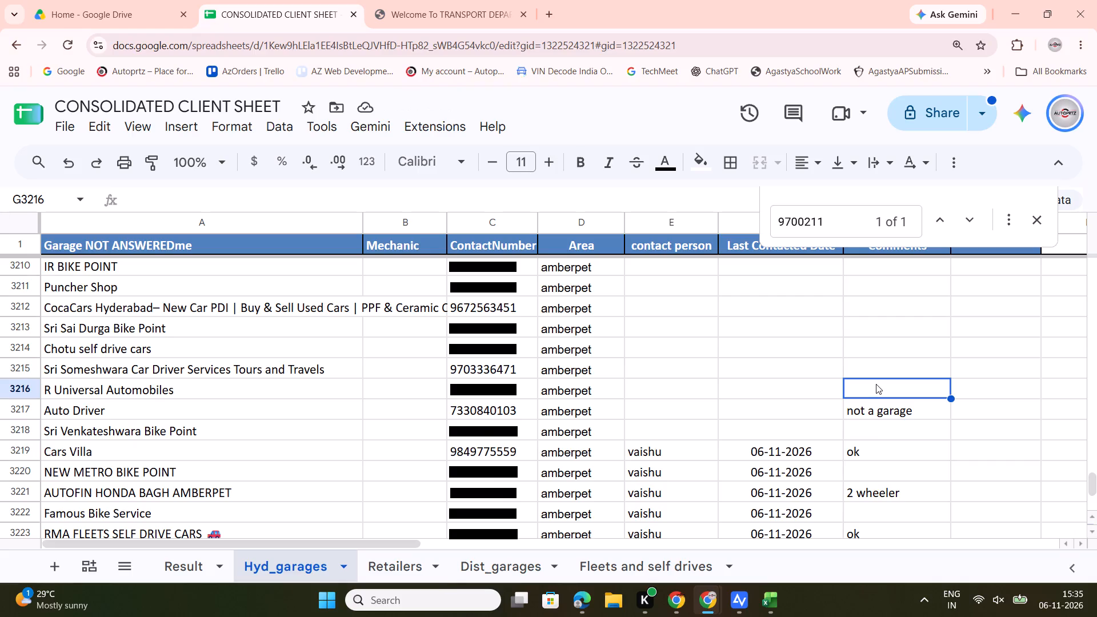
Copy the contact person vaishu from the Cars Villa row into the contact person cells of rows 3205 to 3224.
click(681, 443)
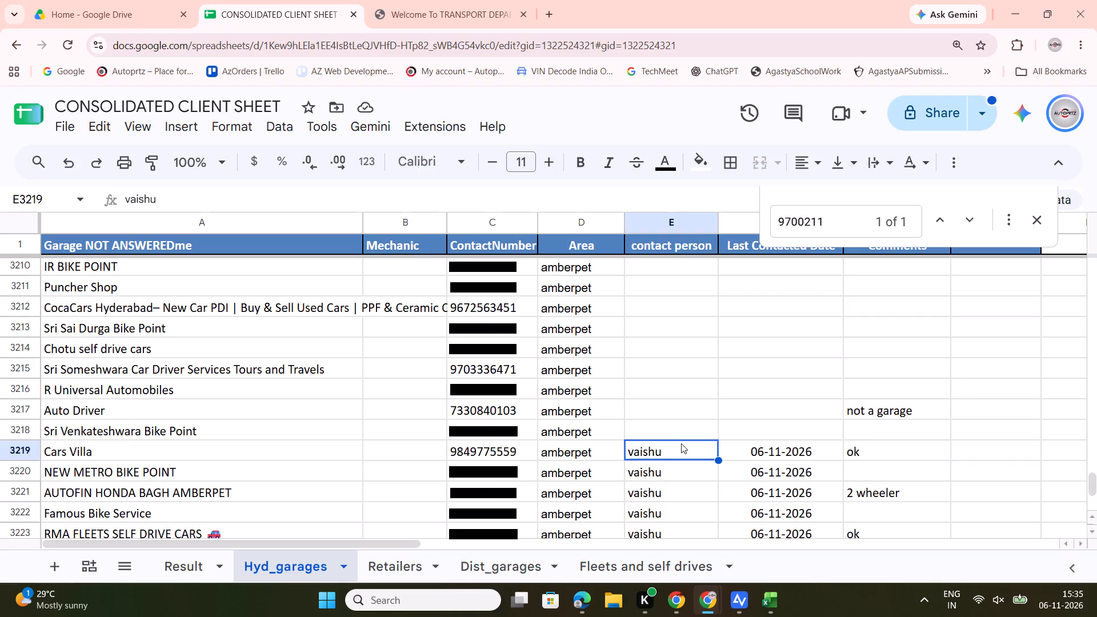
scroll(882, 441, down, 5)
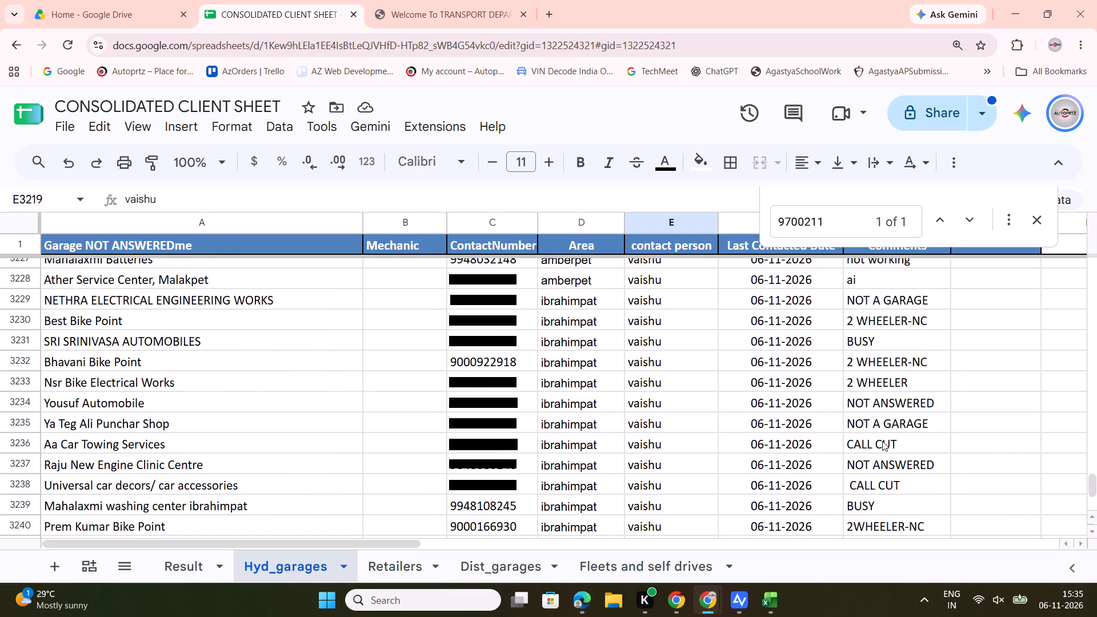
scroll(882, 441, up, 5)
key(ctrl+c)
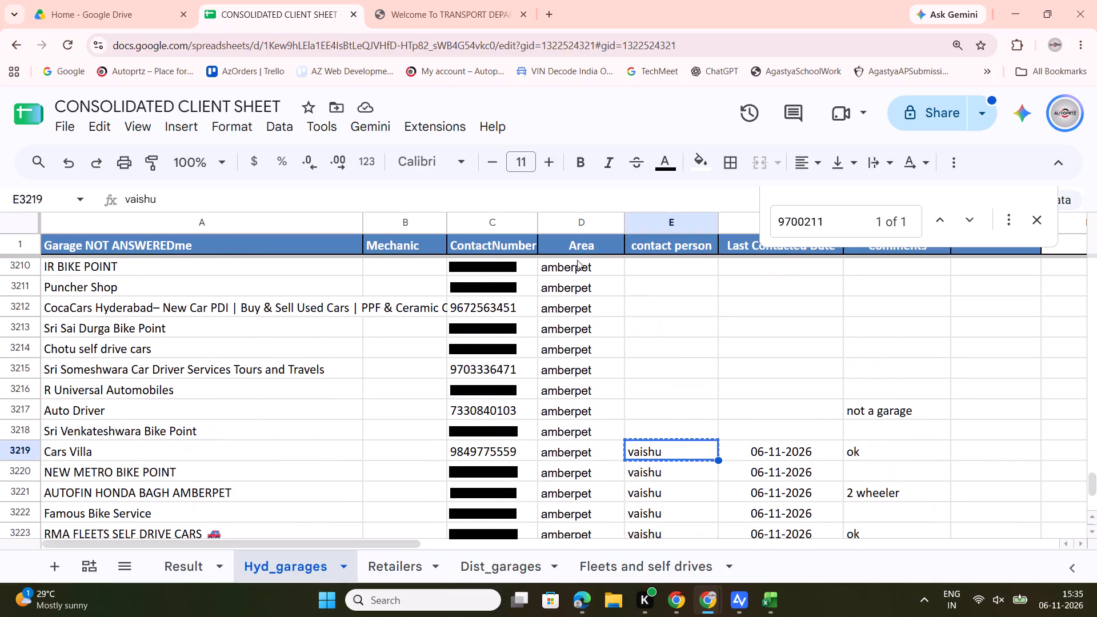
scroll(810, 536, up, 2)
scroll(810, 536, down, 1)
scroll(810, 536, up, 1)
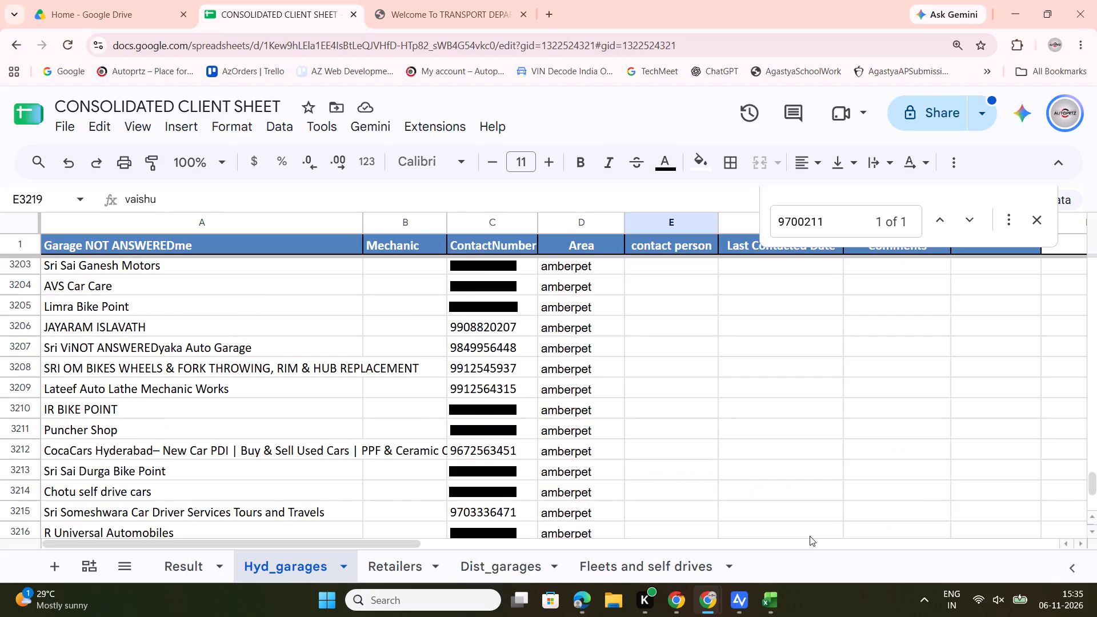
drag(676, 313, 674, 481)
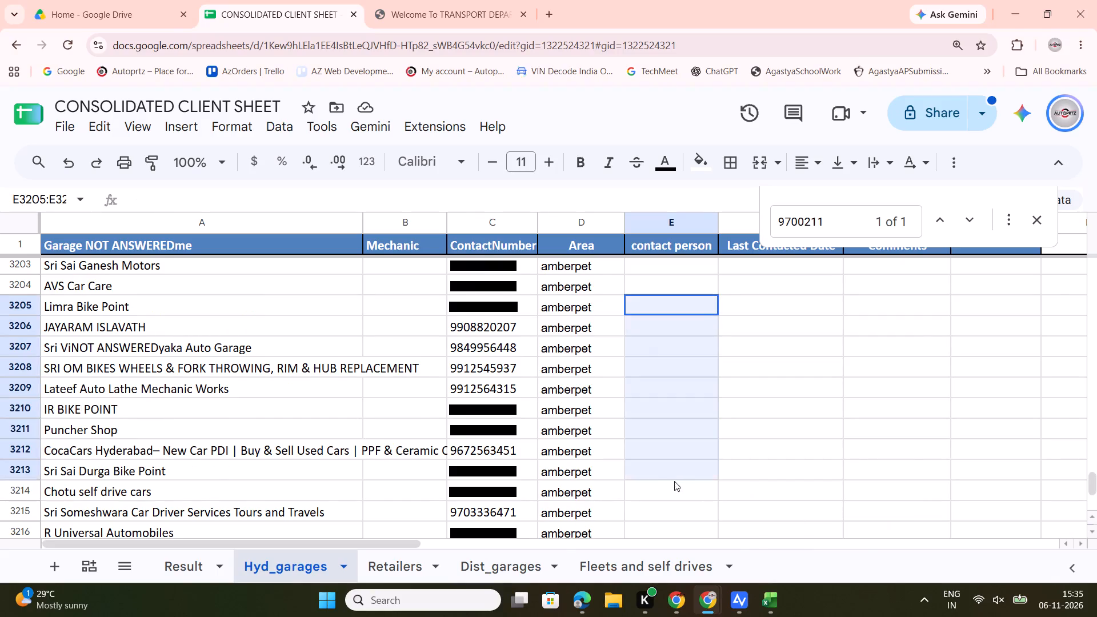
drag(674, 481, 674, 577)
key(ctrl+v)
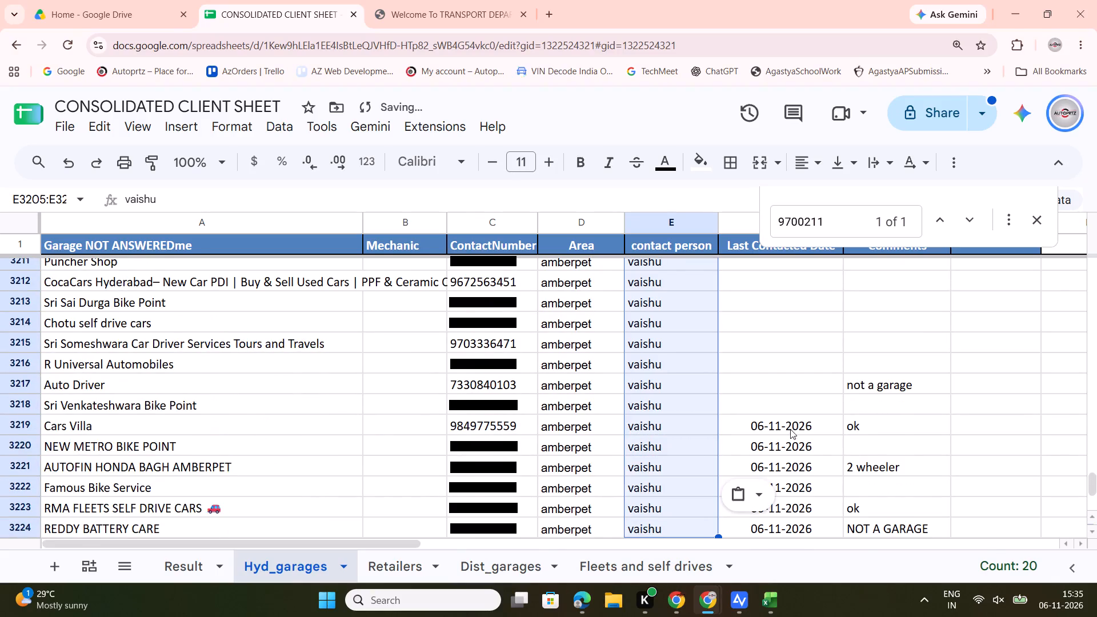
Copy the last contacted date 06-11-2026 from the Cars Villa row into the date cells of rows 3205 to 3224.
click(798, 416)
key(ctrl+c)
scroll(798, 416, up, 3)
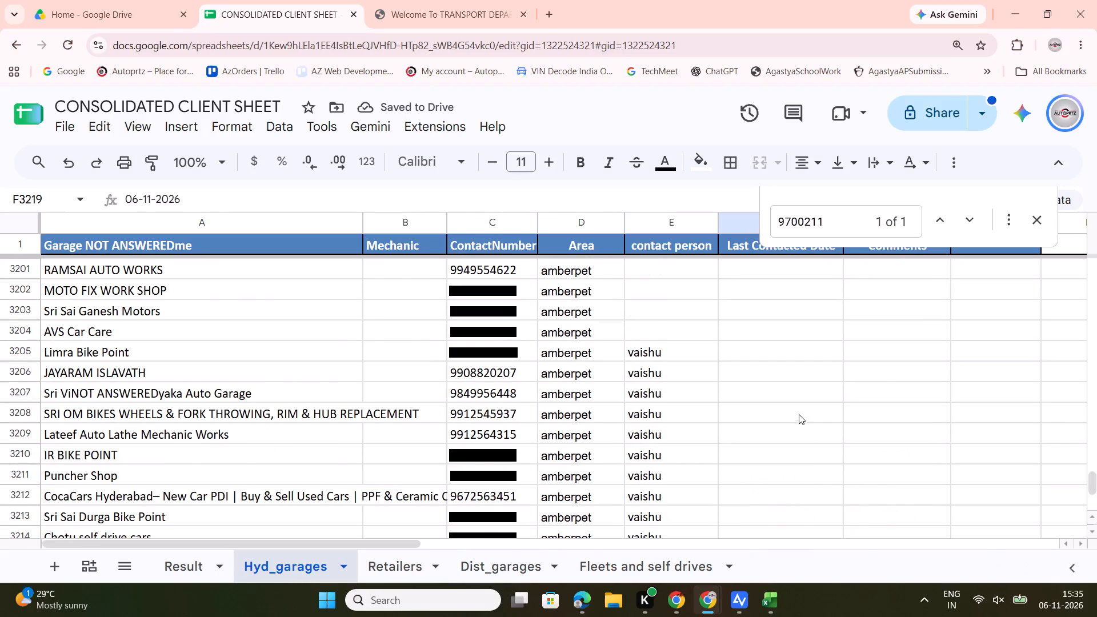
drag(771, 354, 788, 578)
key(ctrl+v)
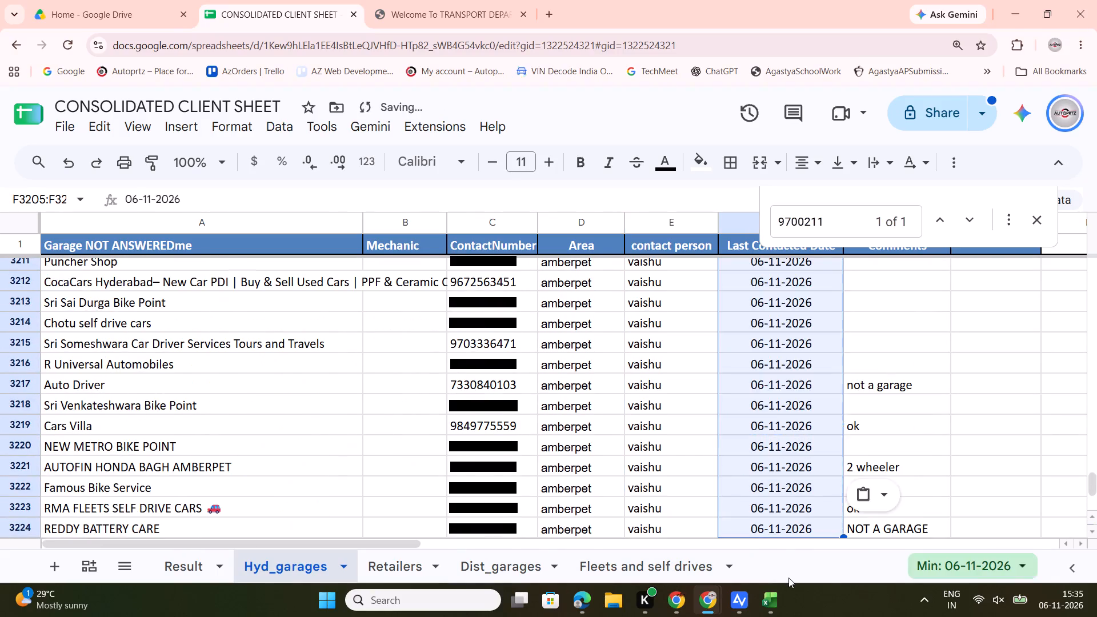
click(895, 362)
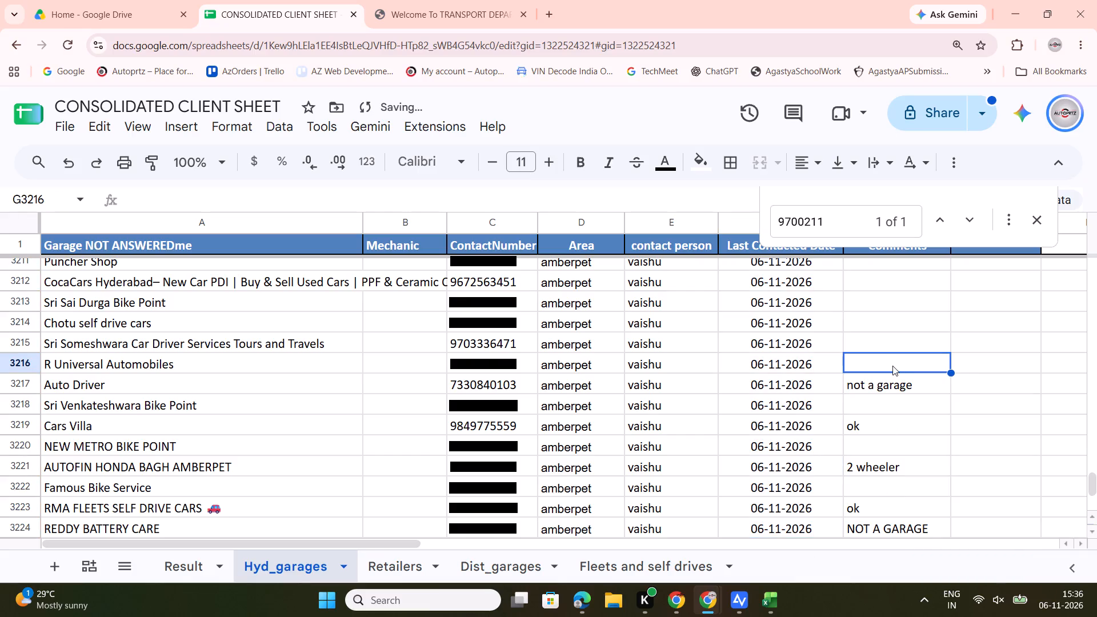
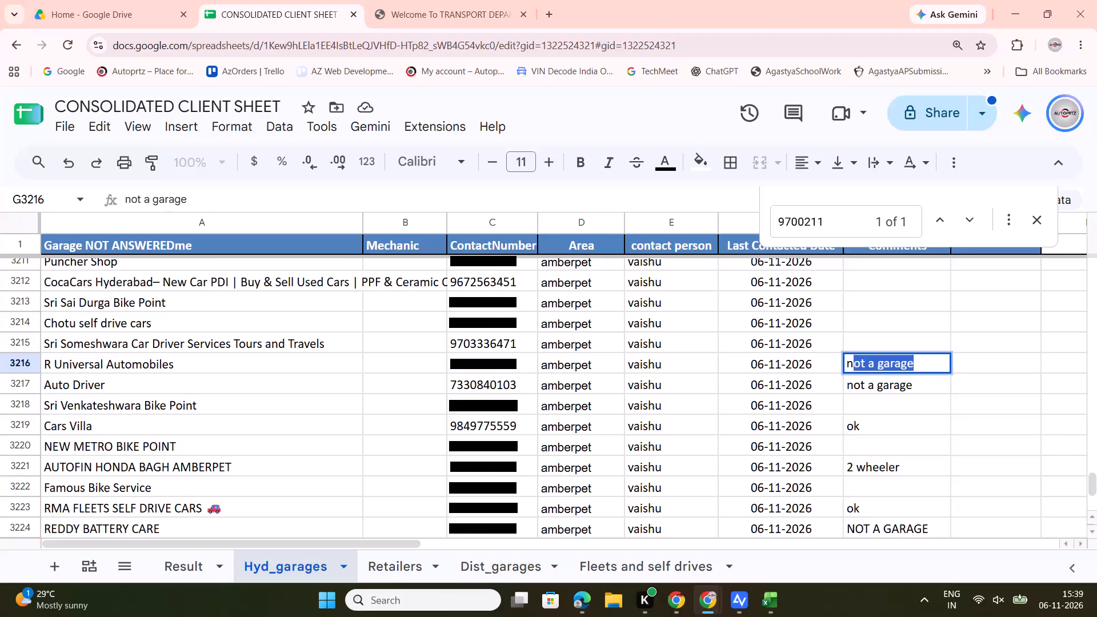
Enter the comment switch off for R Universal Automobiles in row 3216.
key(BackSpace)
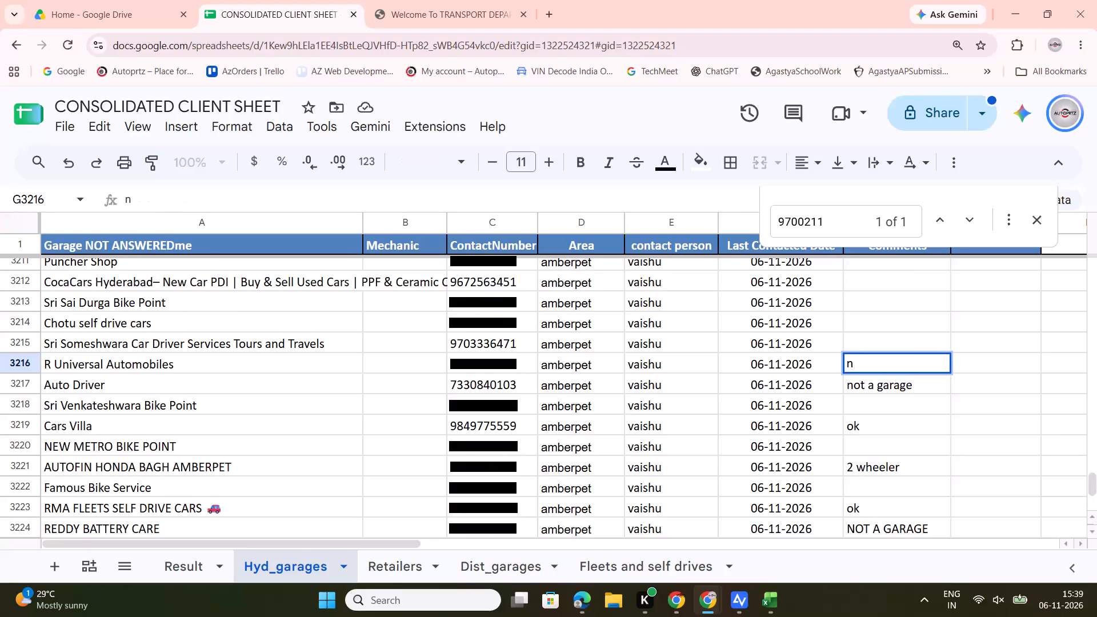
key(BackSpace)
text(sw)
text(itch off)
key(Up)
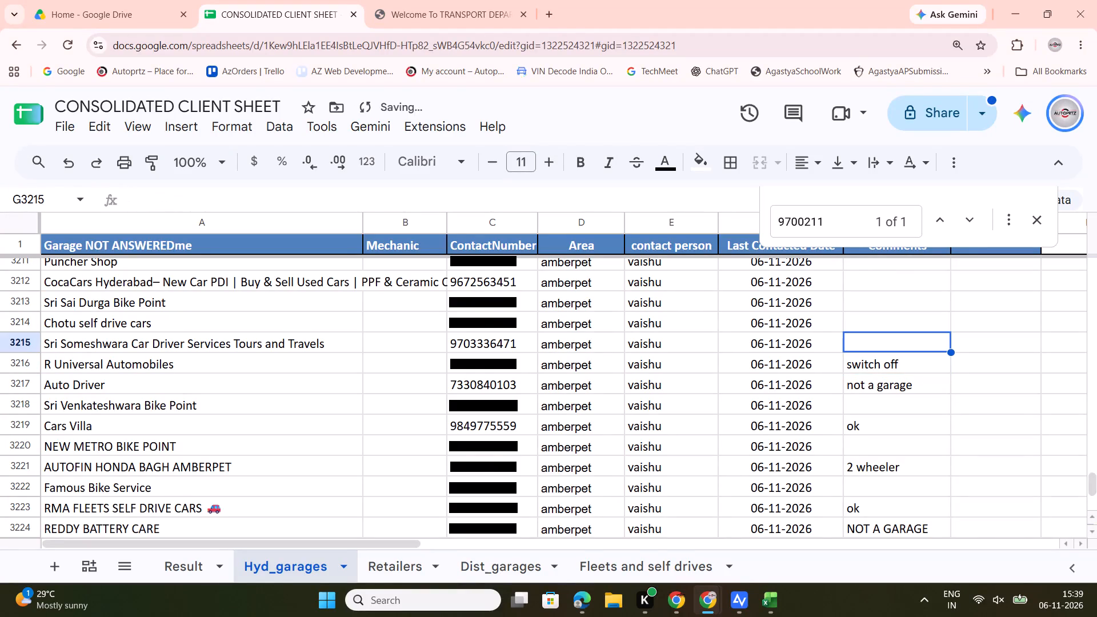